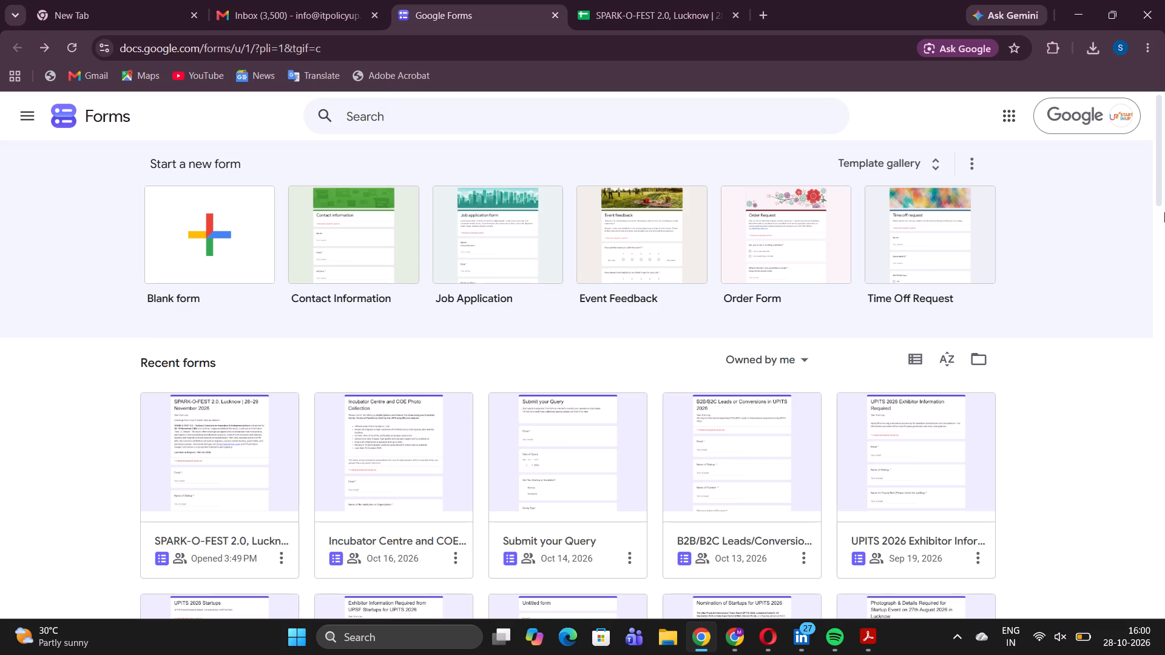
Browse the recent forms list to look over the earlier startup and event forms.
right_click_drag(1164, 212, 1164, 213)
left_click_drag(1156, 175, 1161, 190)
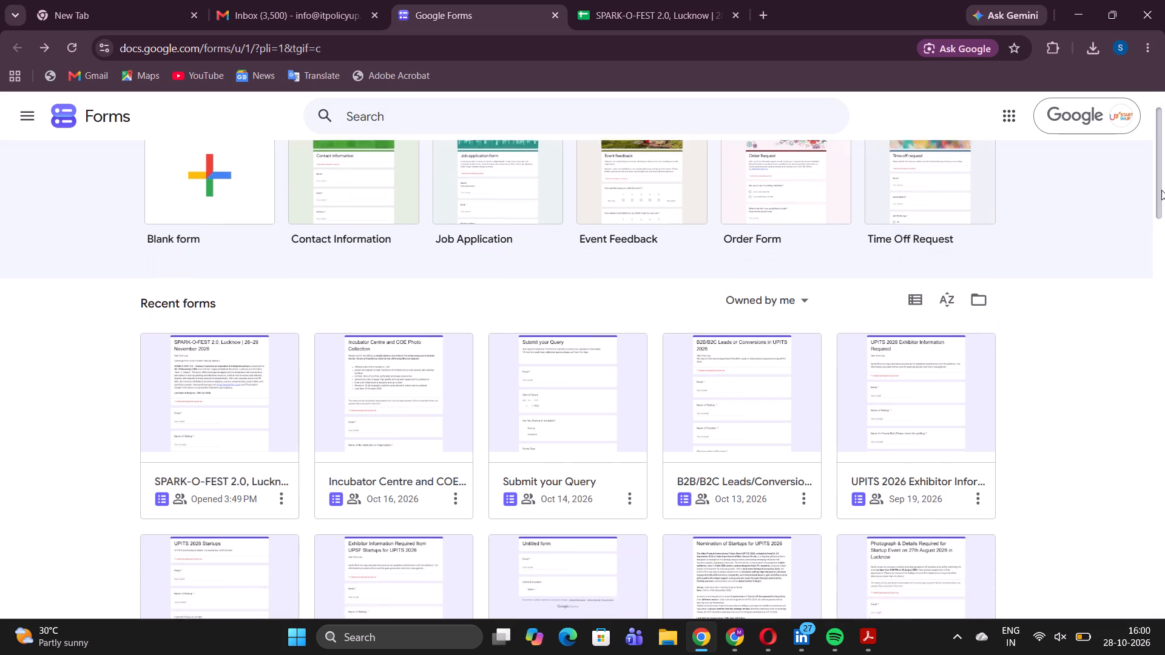
left_click_drag(1161, 190, 1164, 226)
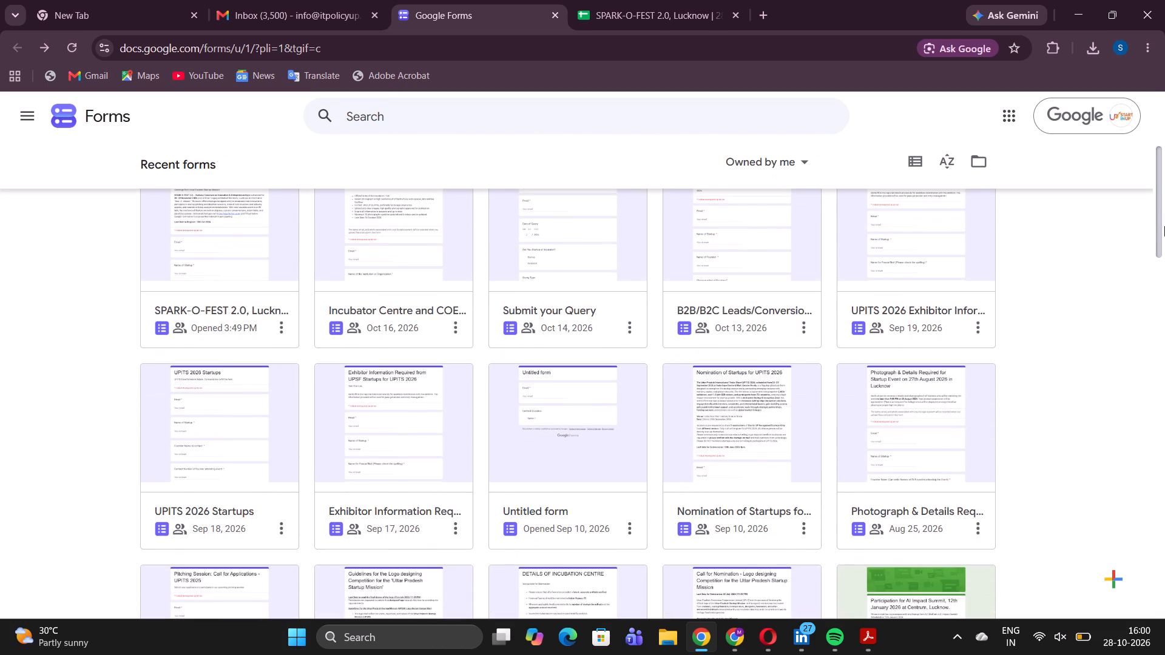
left_click_drag(1164, 226, 1164, 233)
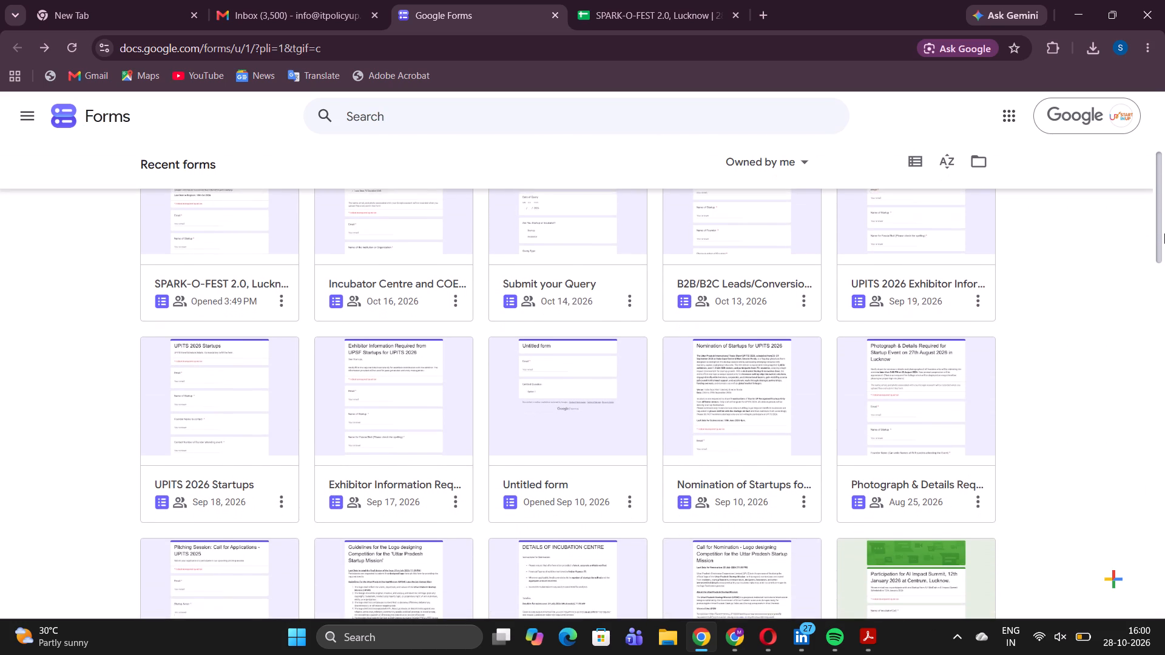
left_click_drag(1164, 233, 1164, 246)
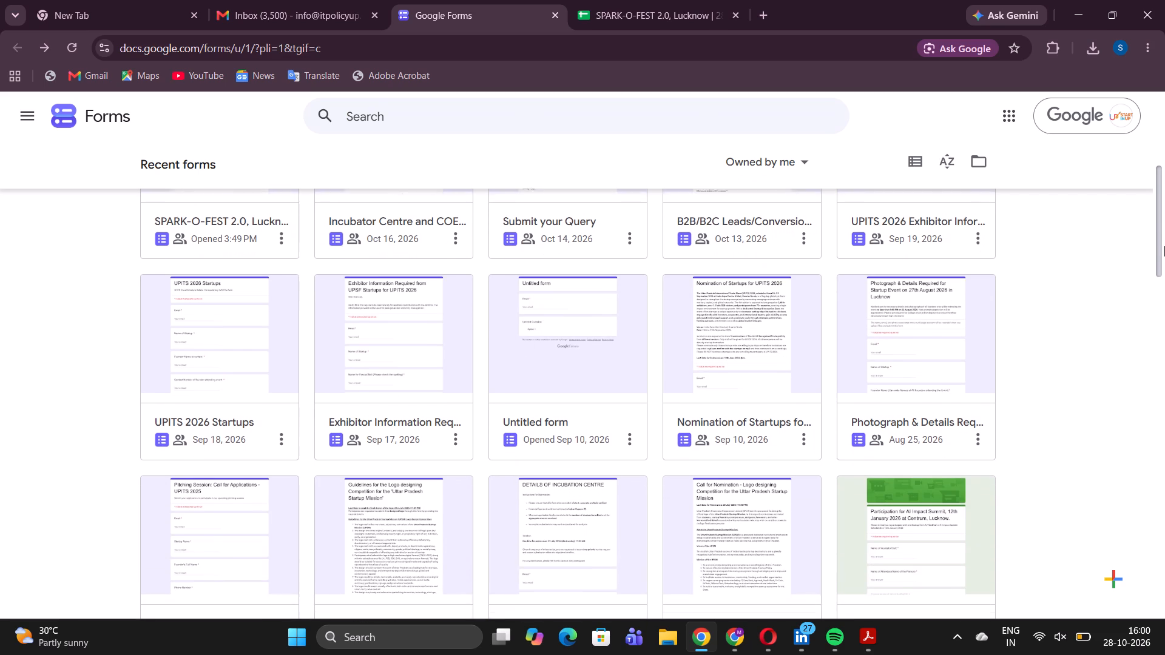
left_click_drag(1164, 246, 1164, 247)
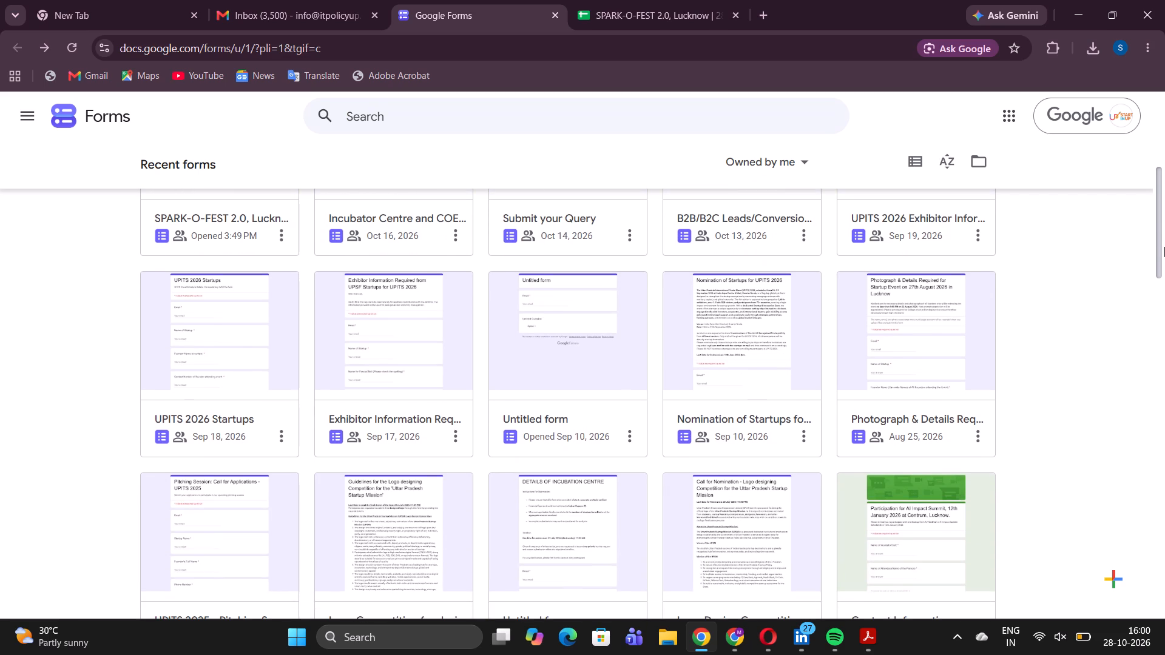
left_click_drag(1164, 247, 1164, 267)
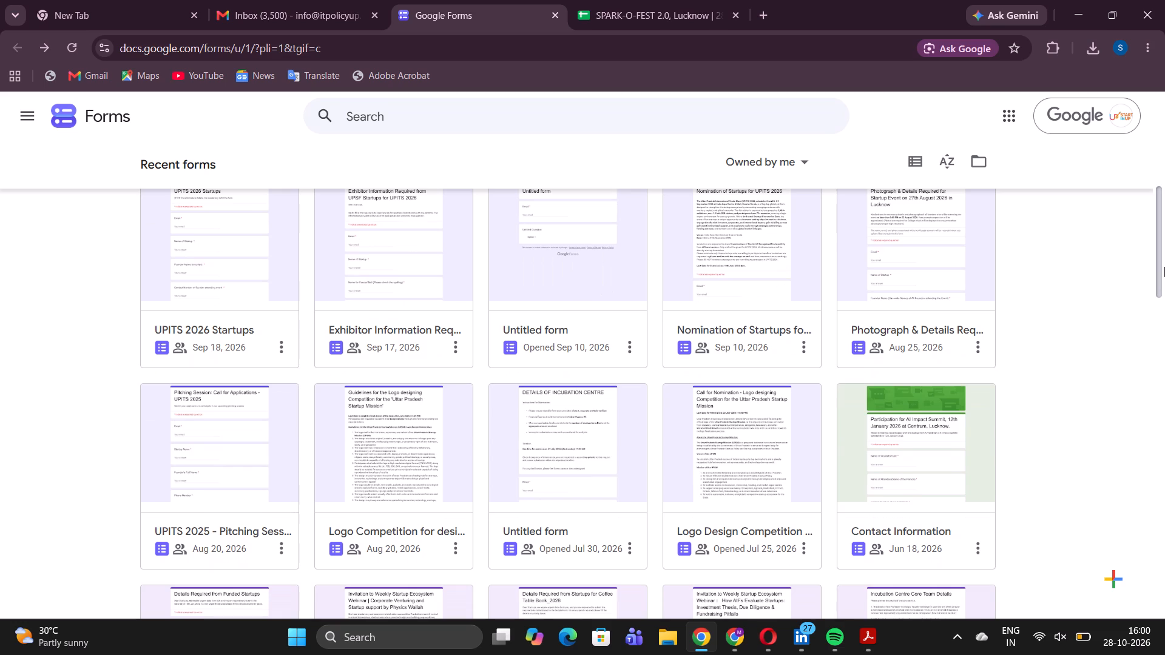
left_click_drag(1164, 267, 1164, 286)
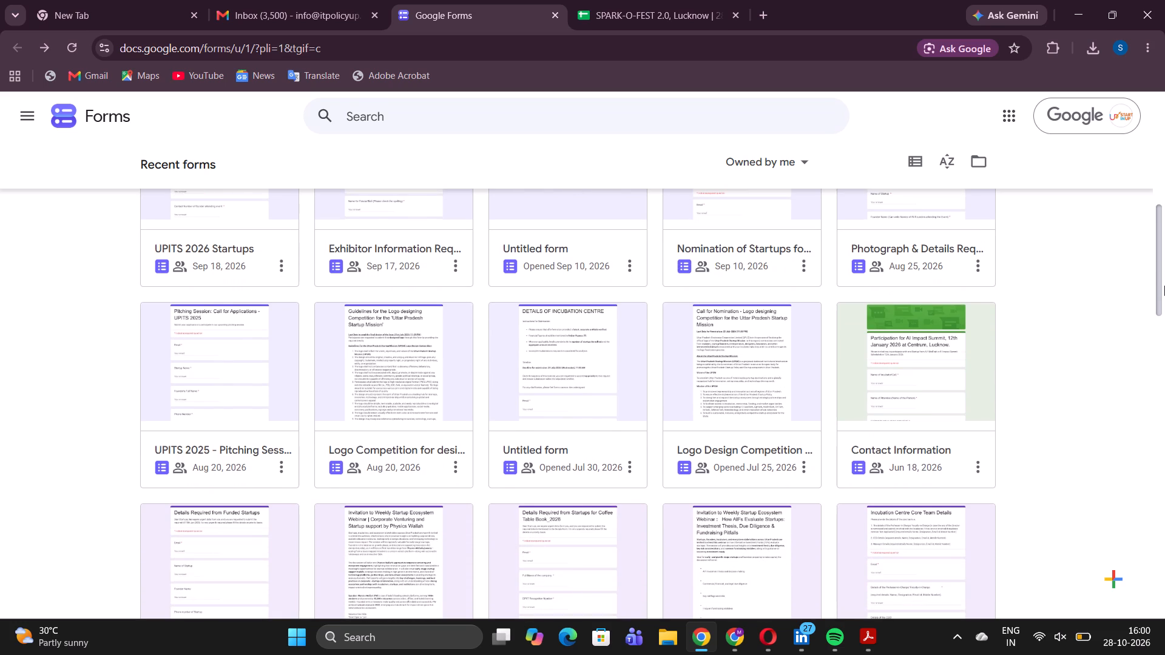
left_click_drag(1164, 286, 1164, 294)
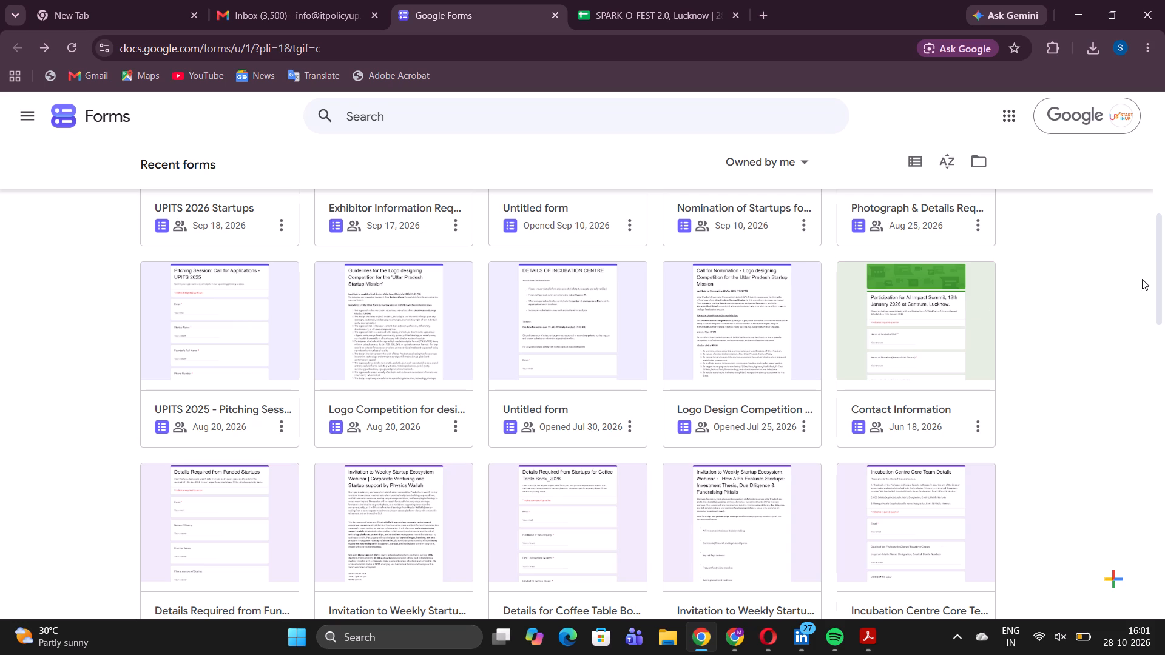
left_click_drag(1159, 283, 1164, 297)
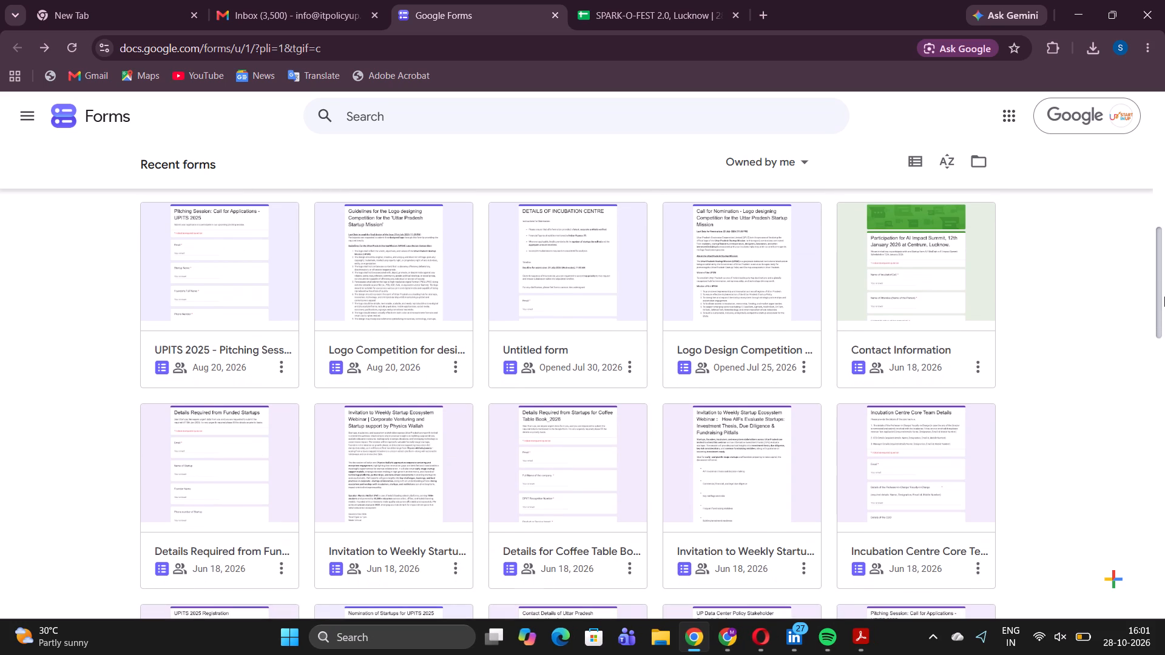
left_click_drag(1164, 297, 1157, 253)
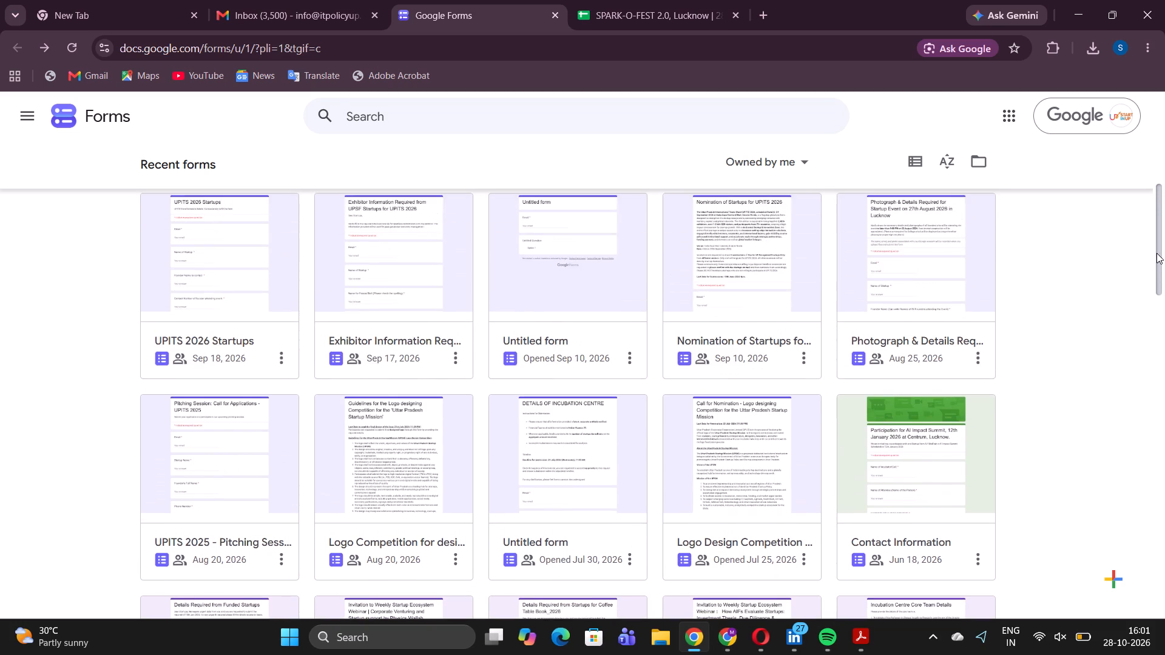
left_click_drag(1157, 253, 1156, 214)
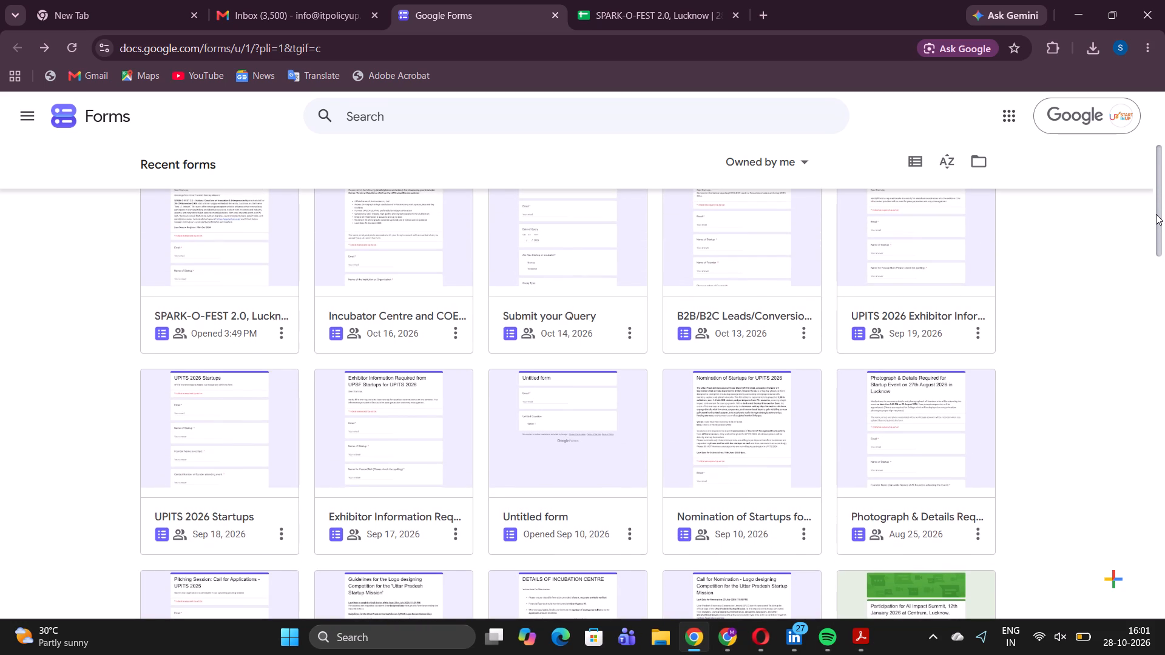
left_click_drag(1156, 214, 1154, 207)
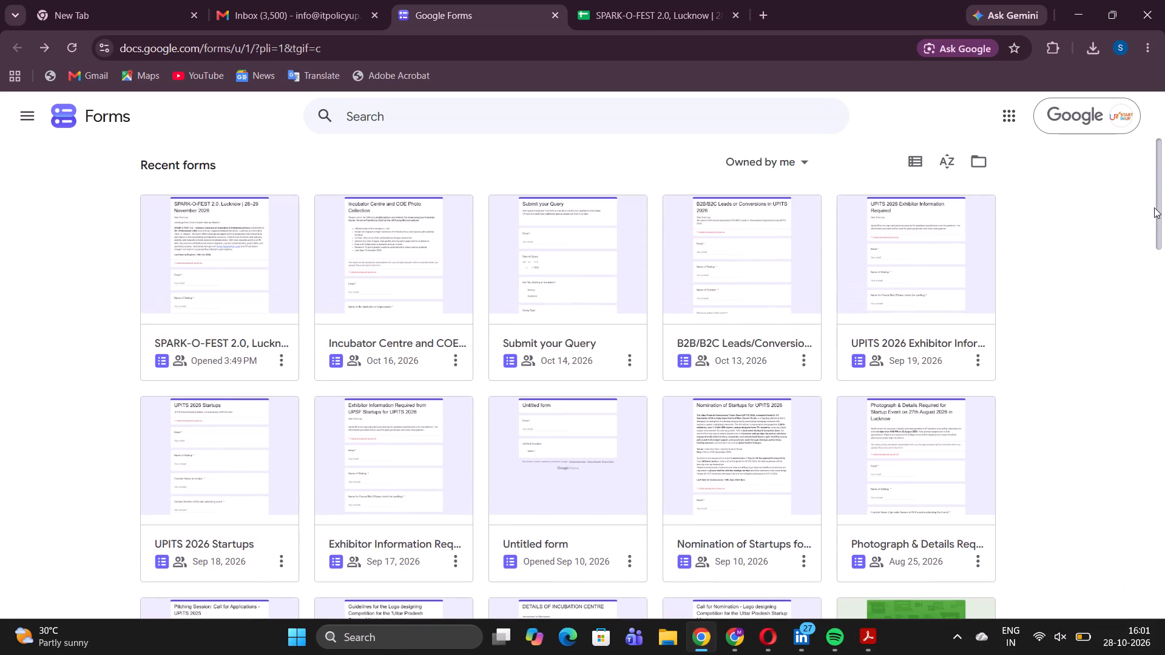
left_click_drag(1154, 207, 1151, 192)
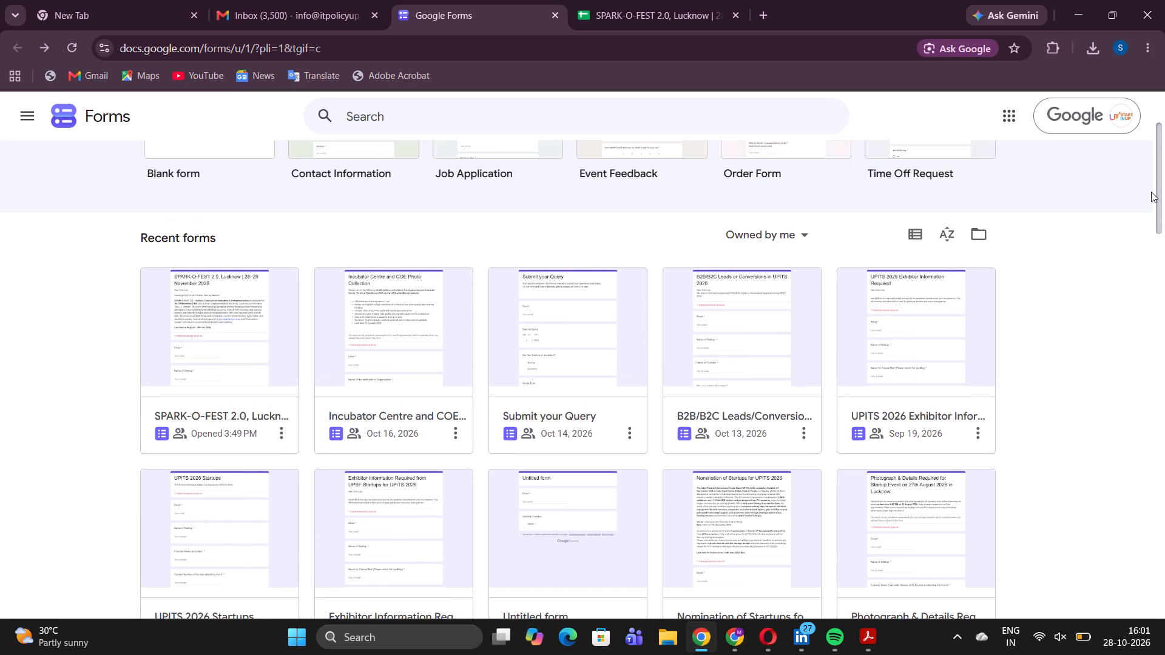
left_click_drag(1151, 192, 1151, 190)
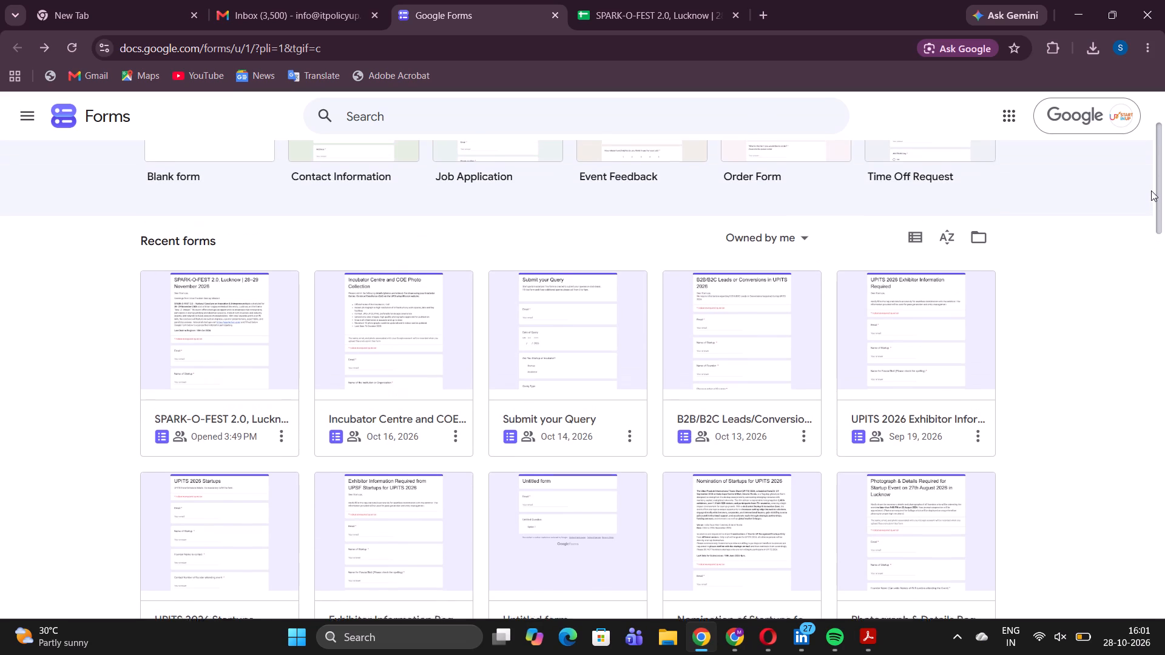
left_click_drag(1151, 190, 1151, 187)
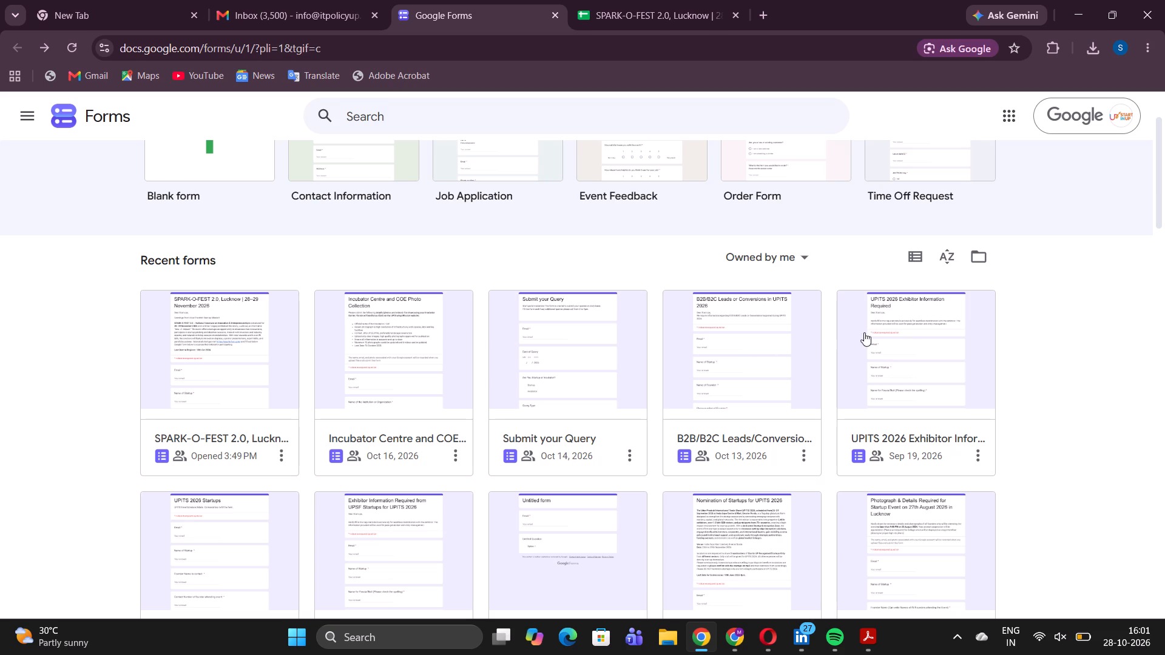
Open the UPITS 2026 Startups form, review its questions, and return to the forms list.
left_click(216, 549)
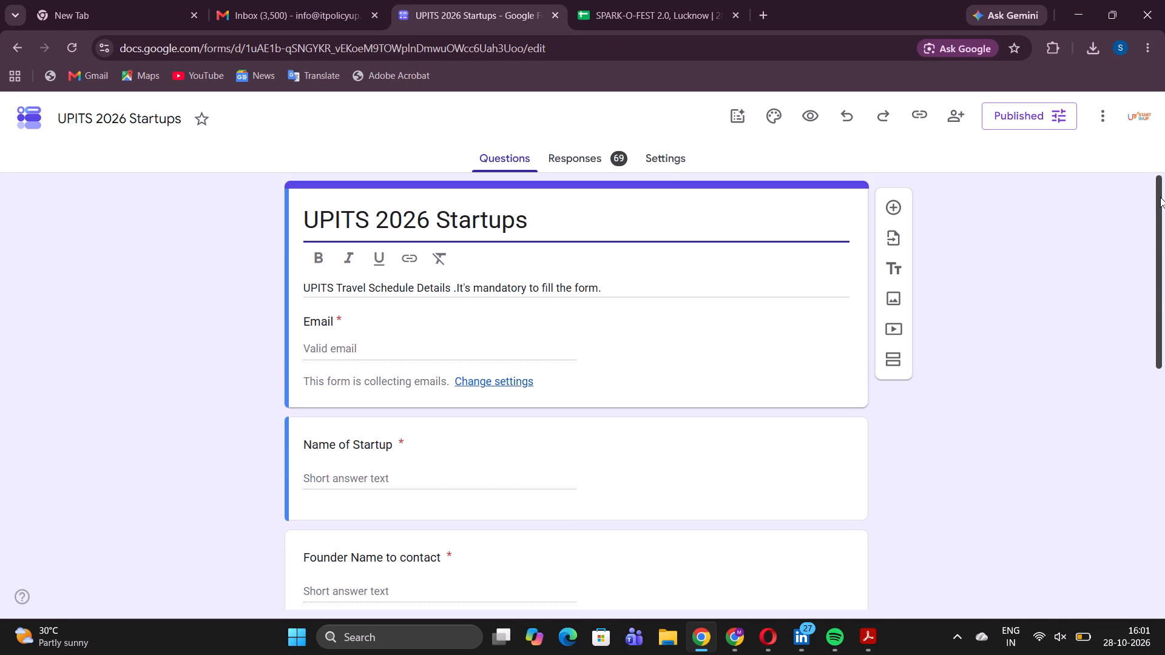
left_click_drag(1160, 197, 1164, 418)
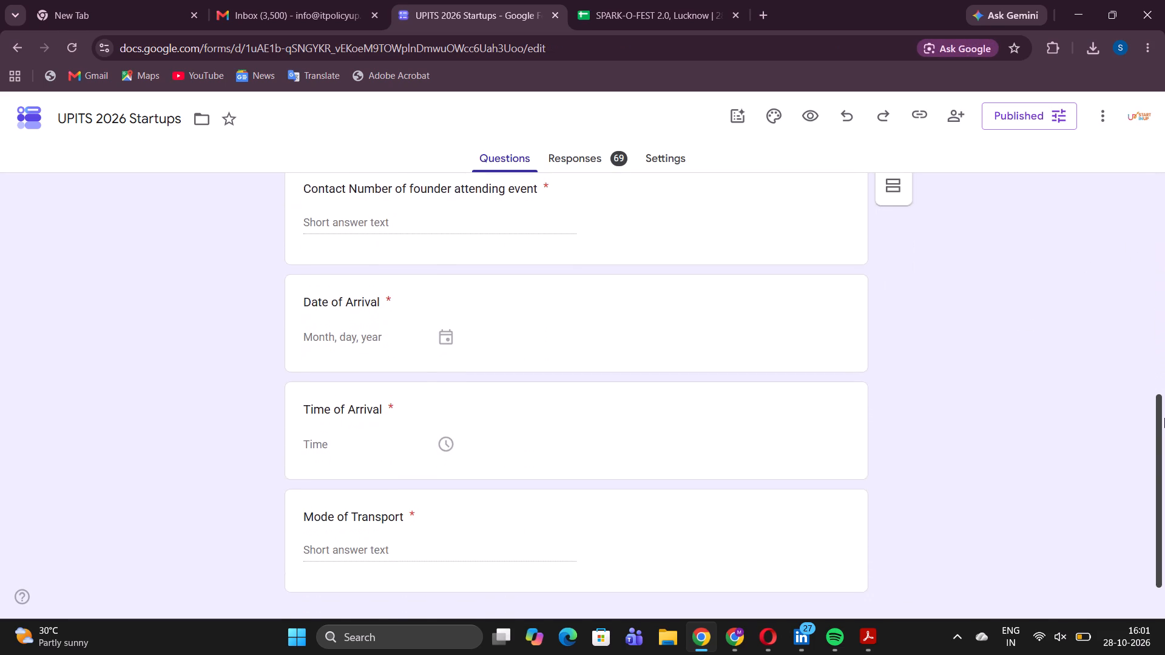
left_click_drag(1164, 418, 1164, 121)
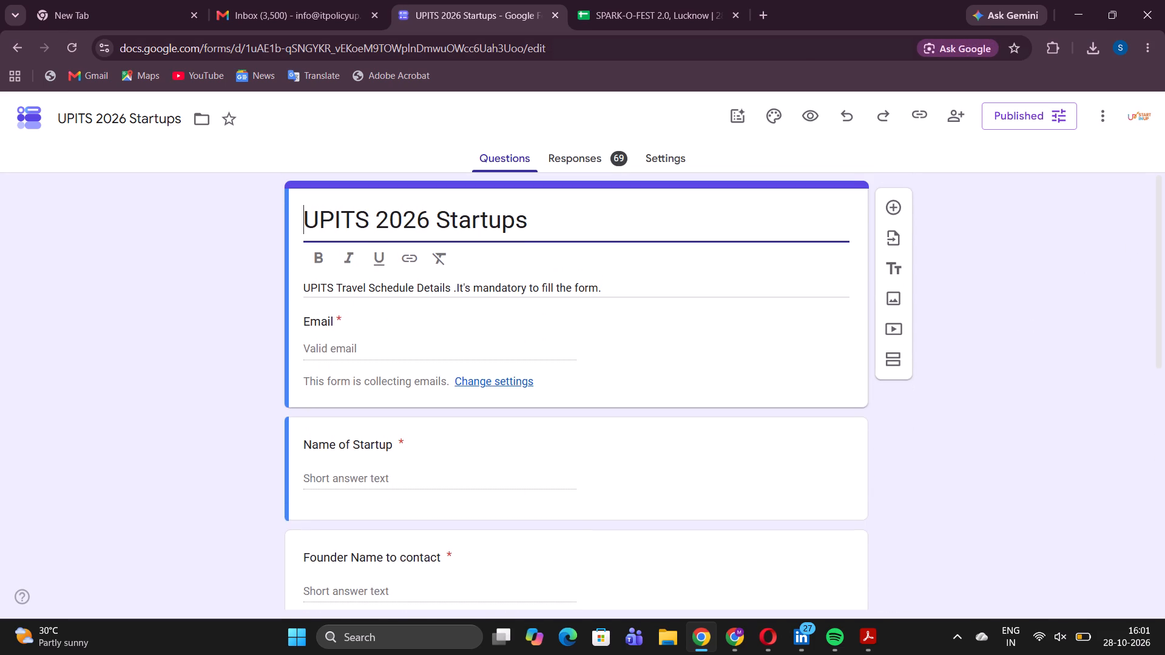
left_click(15, 50)
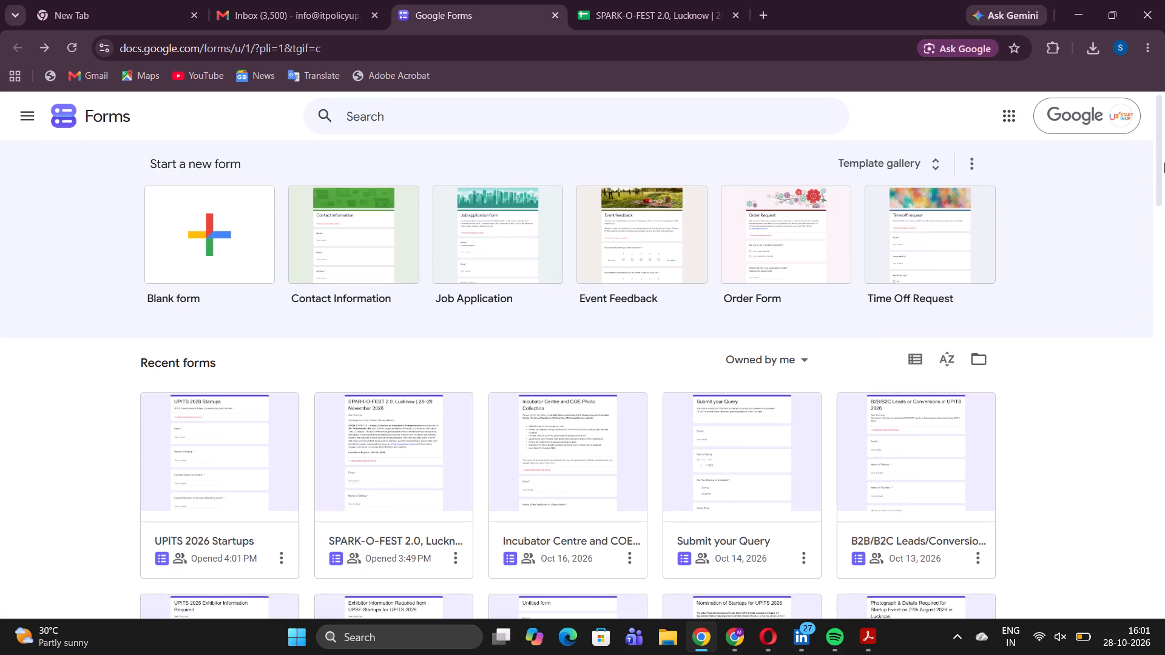
Open the Nomination of Startups for UPITS 2026 form and review its introduction and the Startup 1 questions.
left_click_drag(1164, 163, 1164, 223)
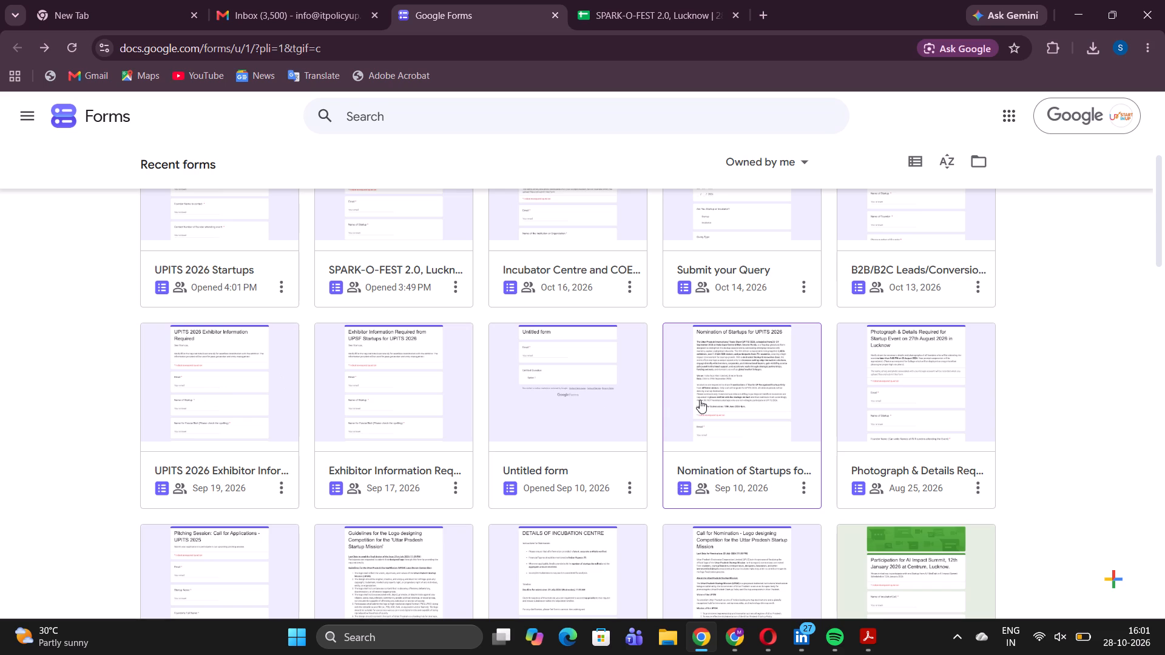
left_click(723, 392)
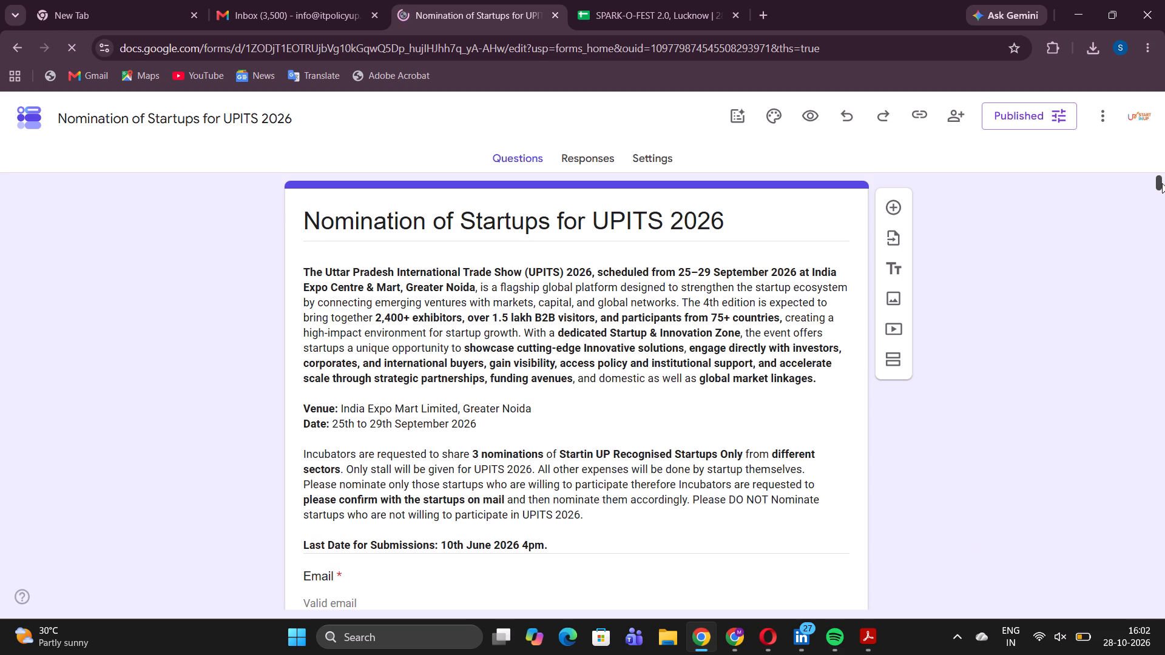
left_click(1162, 183)
left_click_drag(1156, 181, 1157, 192)
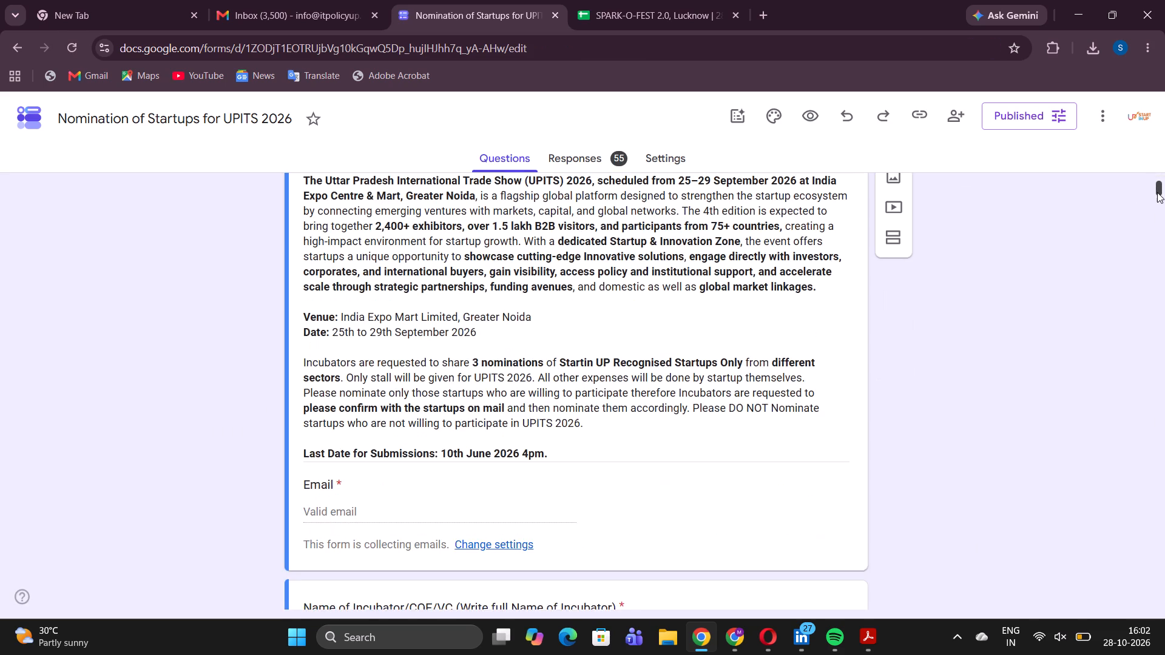
left_click_drag(1157, 192, 1164, 228)
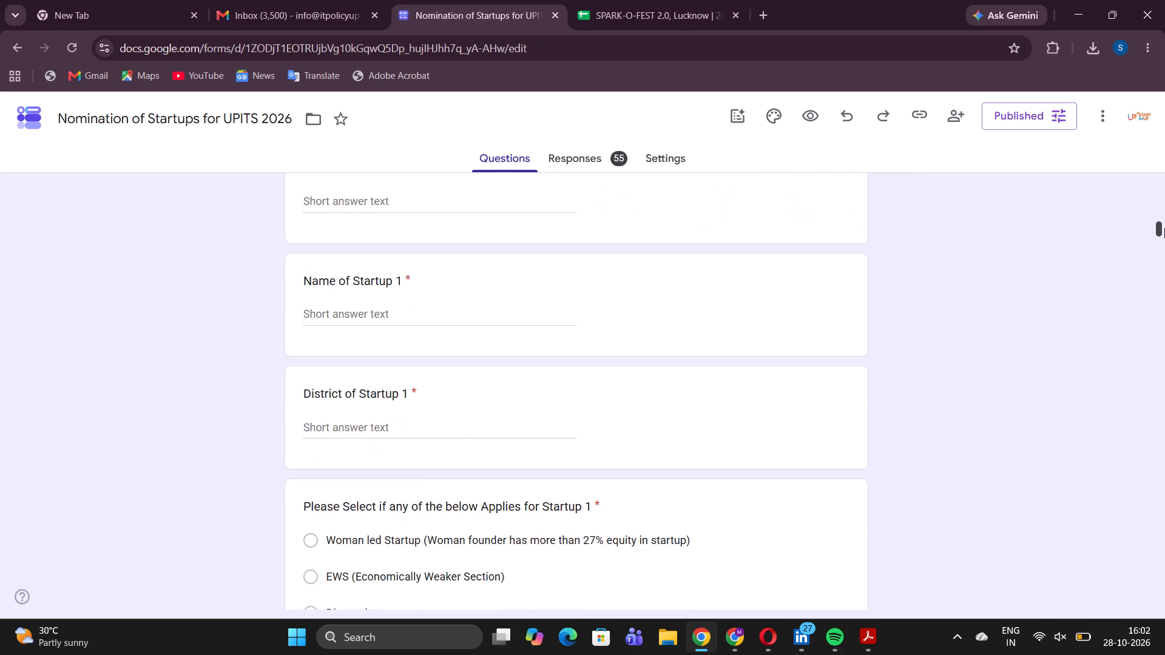
left_click_drag(1164, 228, 1164, 240)
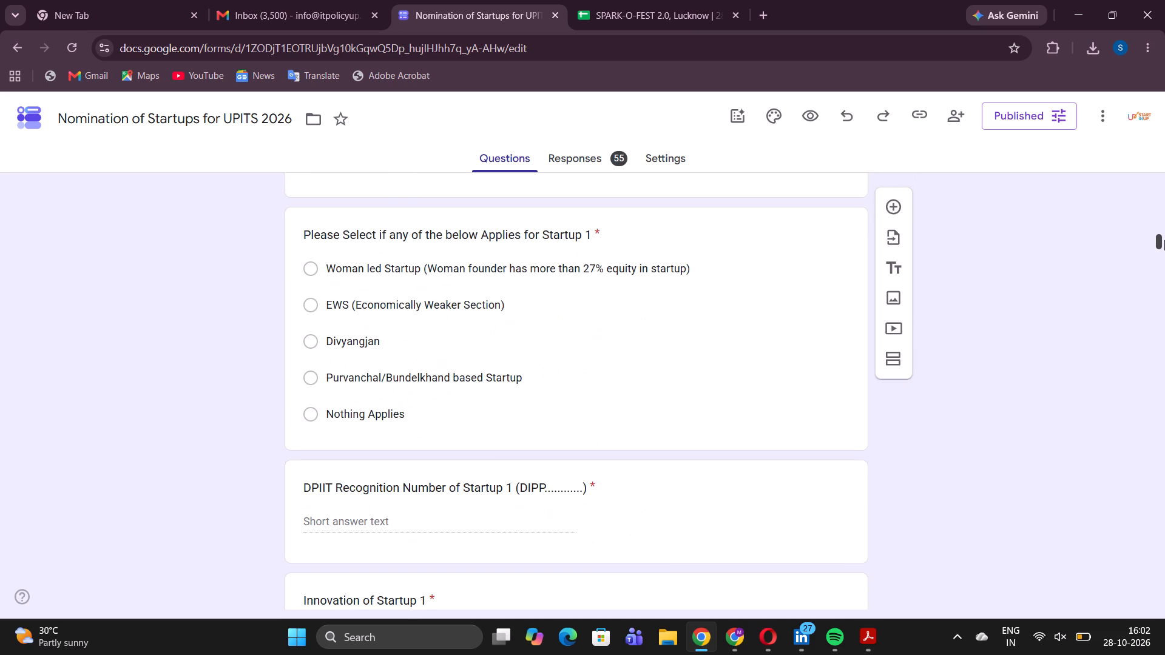
left_click_drag(1164, 240, 1164, 254)
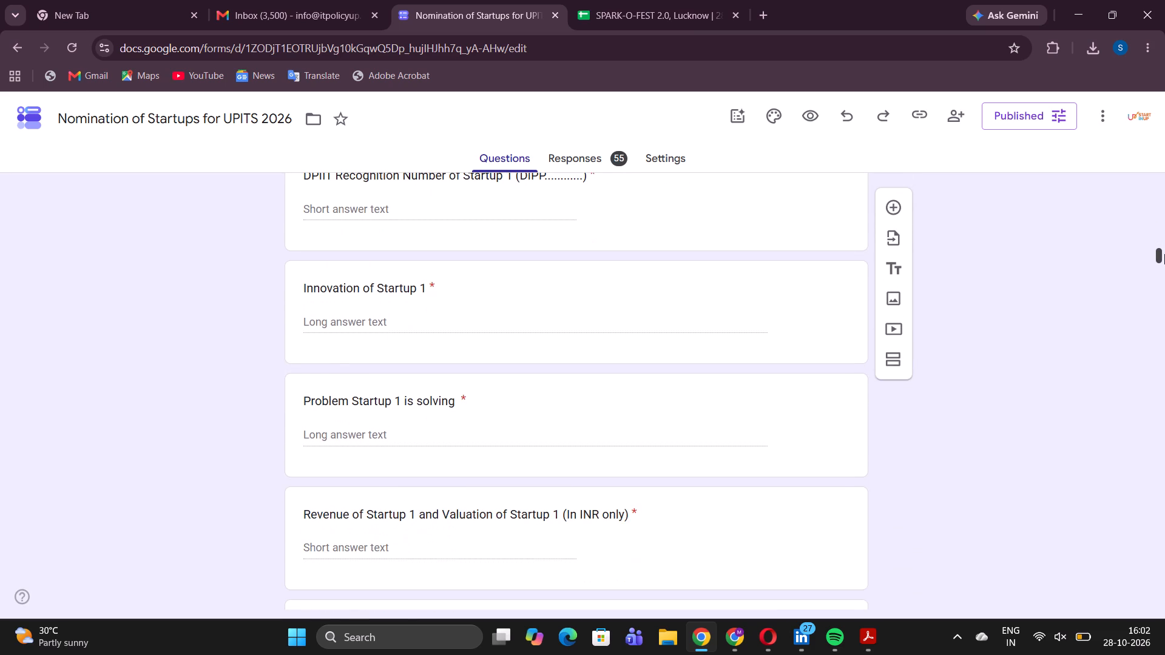
left_click_drag(1164, 254, 1164, 270)
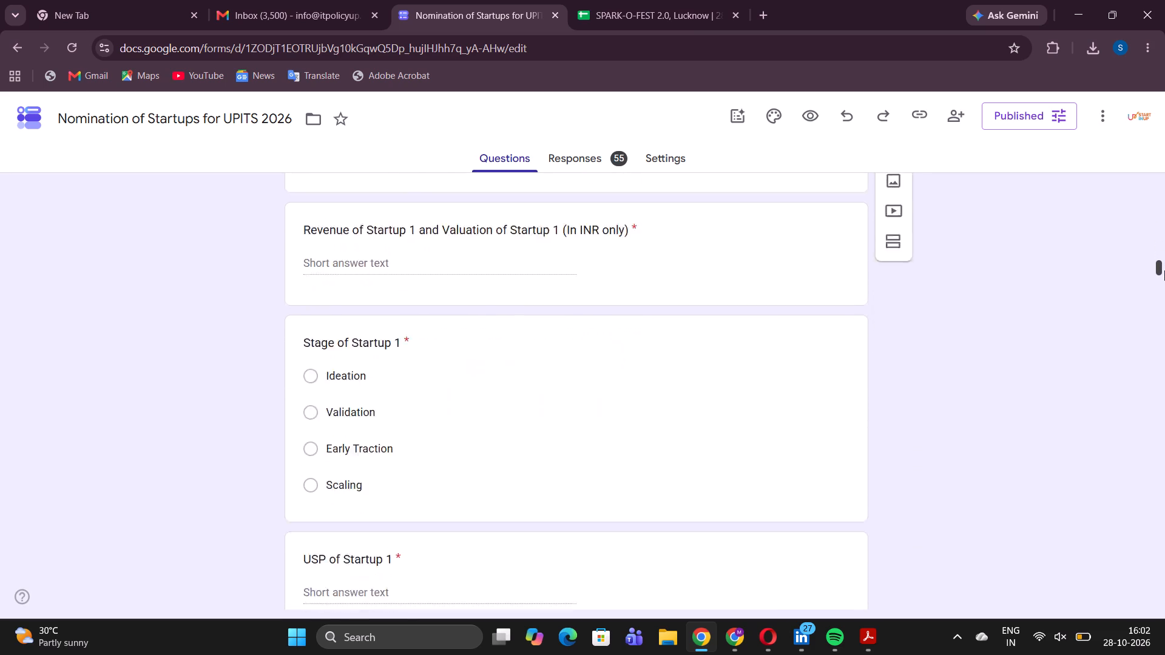
left_click_drag(1164, 270, 1164, 302)
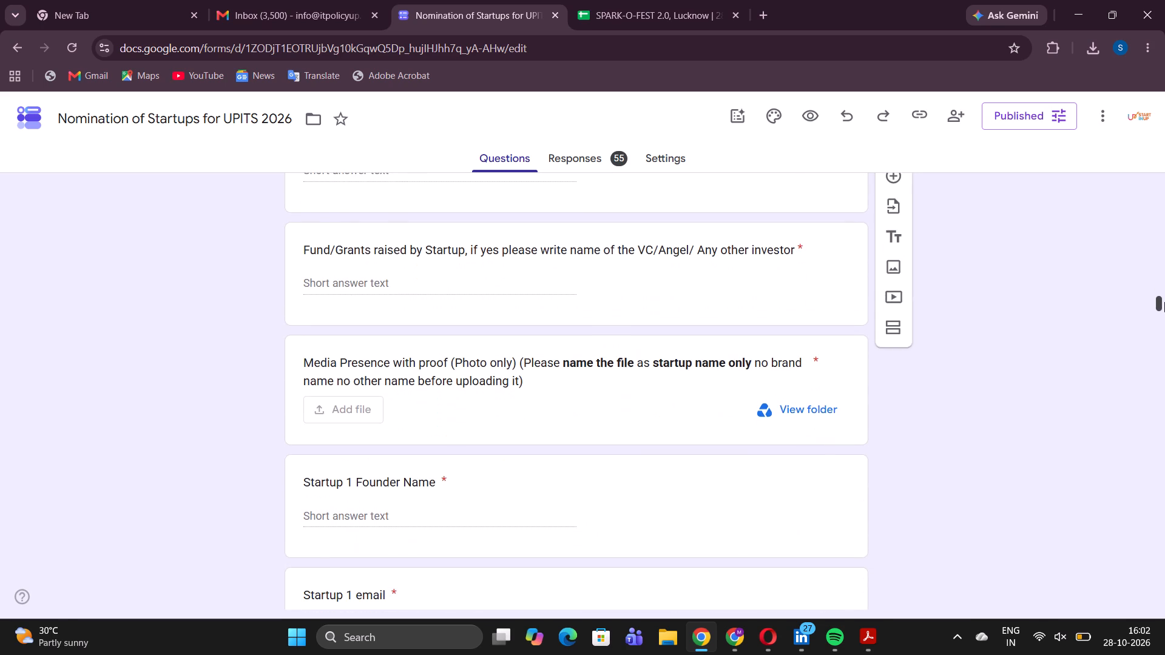
left_click_drag(1164, 302, 1164, 330)
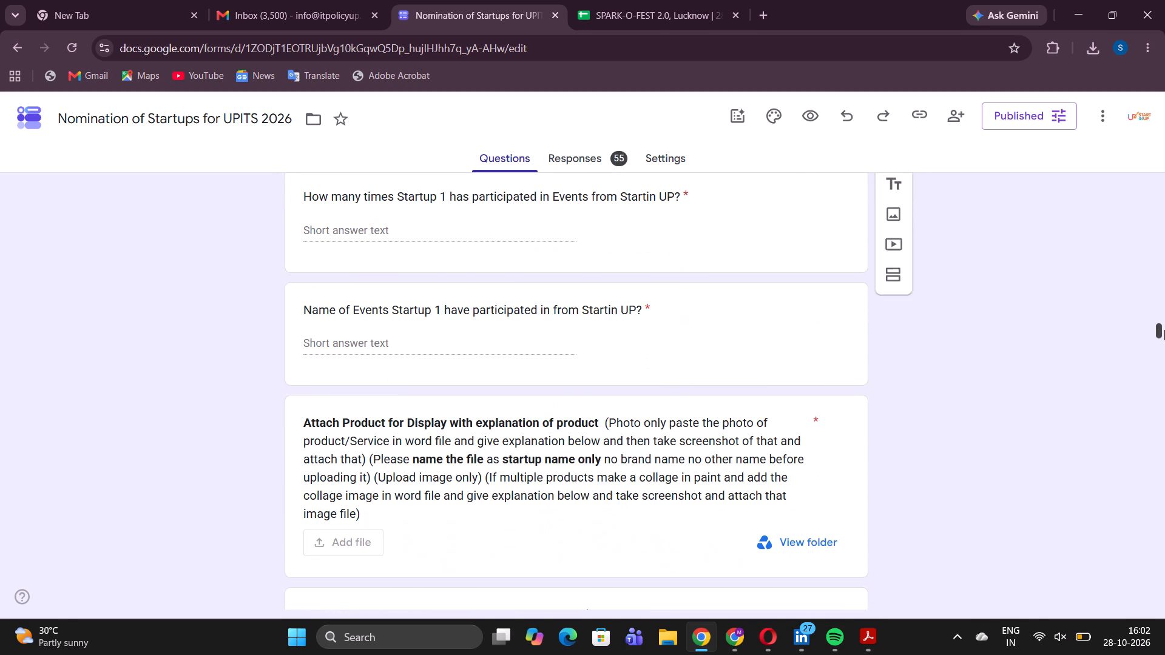
left_click_drag(1164, 330, 1164, 348)
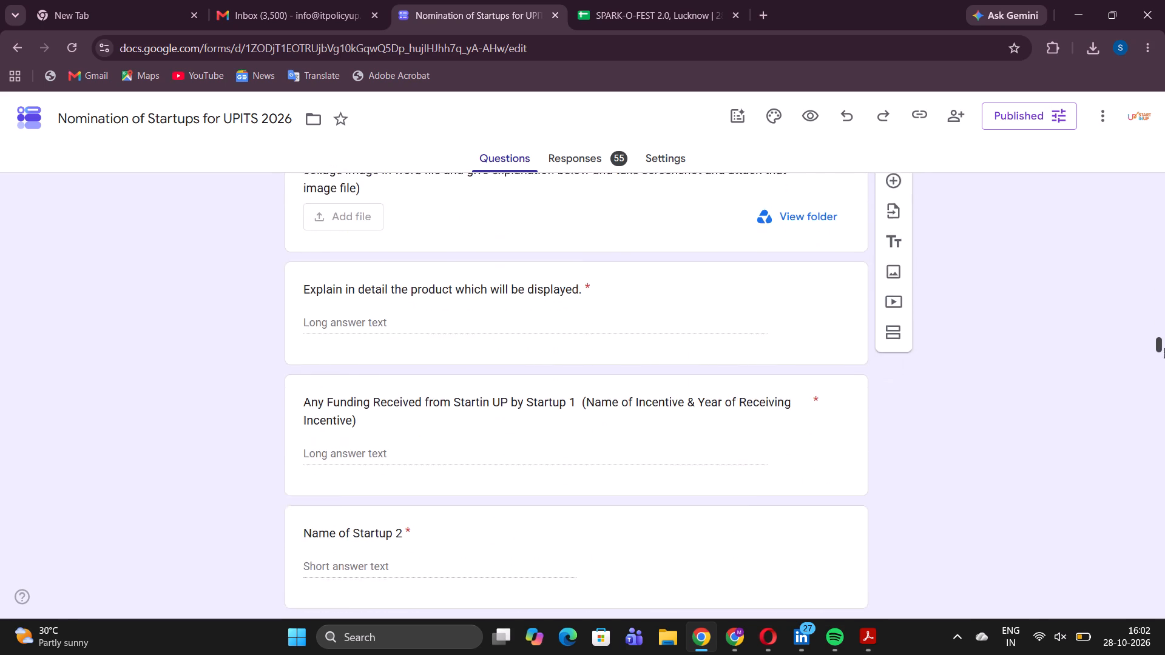
Review the Startup 2 and Startup 3 questions, and return to the beginning of the nomination form.
left_click_drag(1164, 348, 1164, 363)
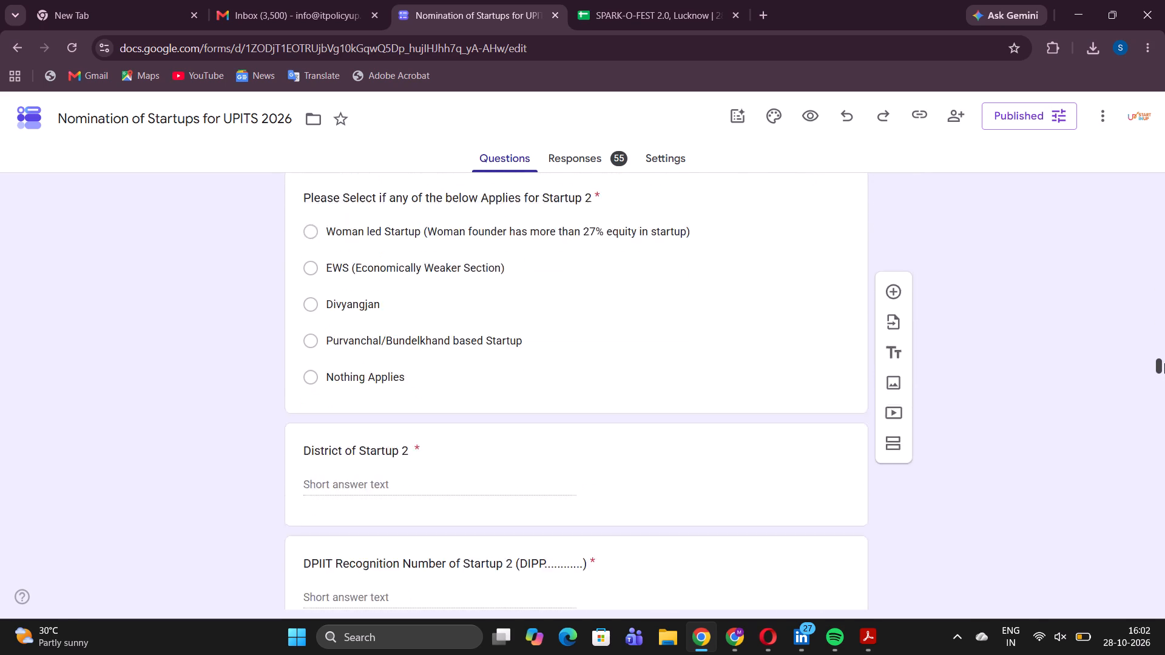
left_click_drag(1164, 363, 1164, 403)
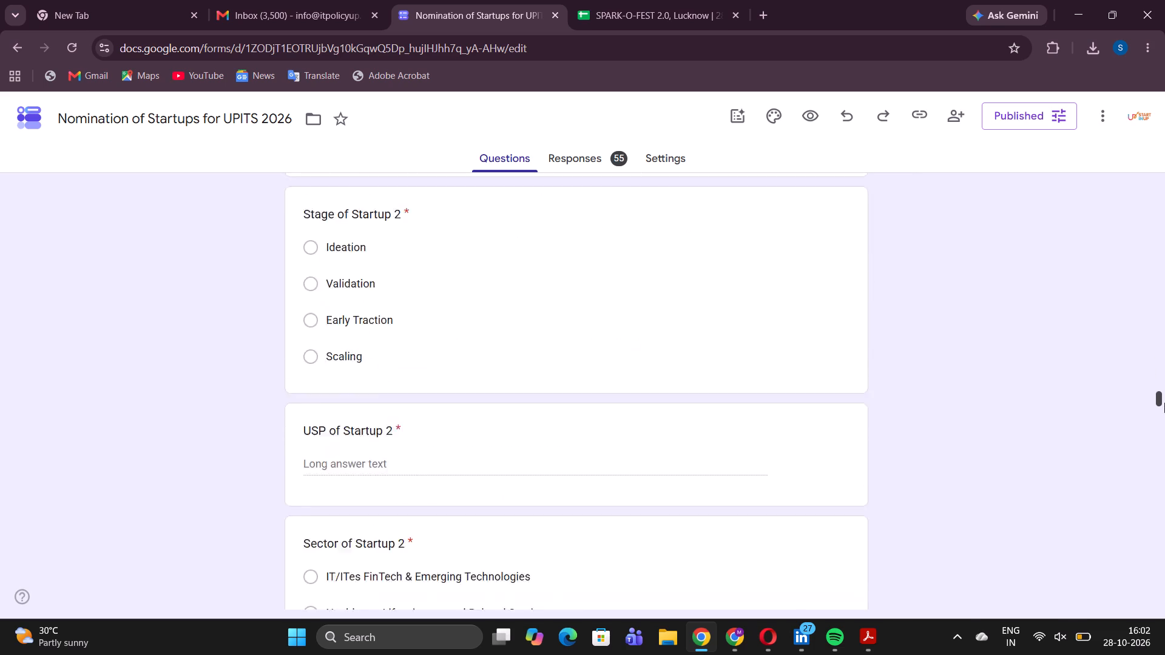
left_click_drag(1164, 403, 1163, 470)
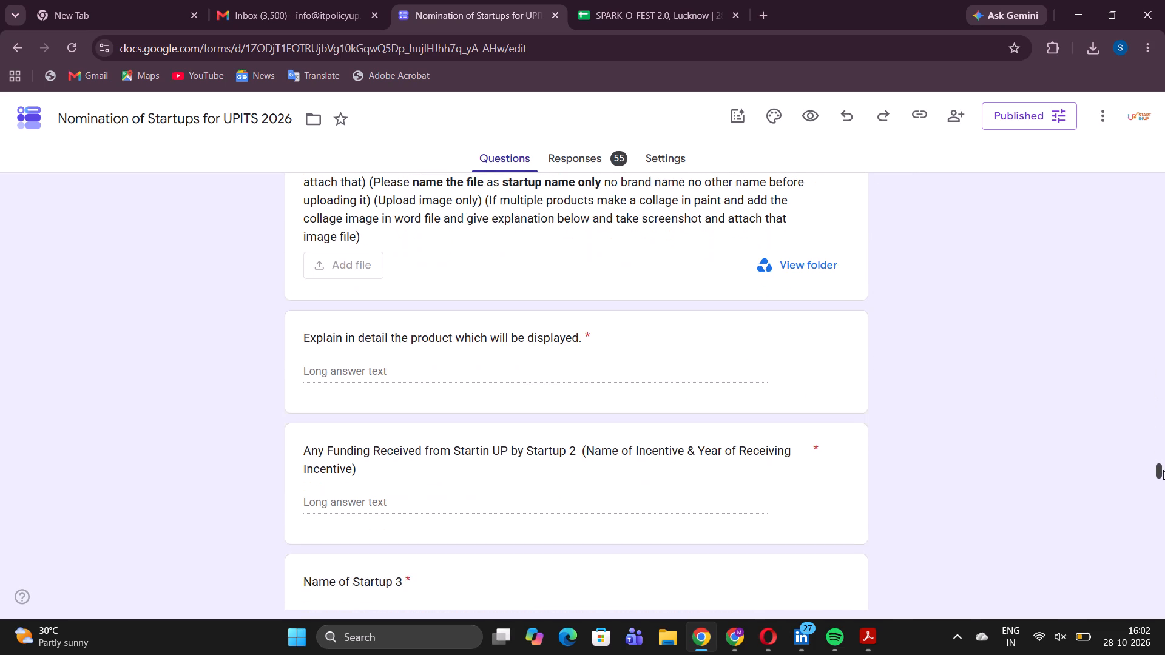
left_click_drag(1163, 470, 1164, 531)
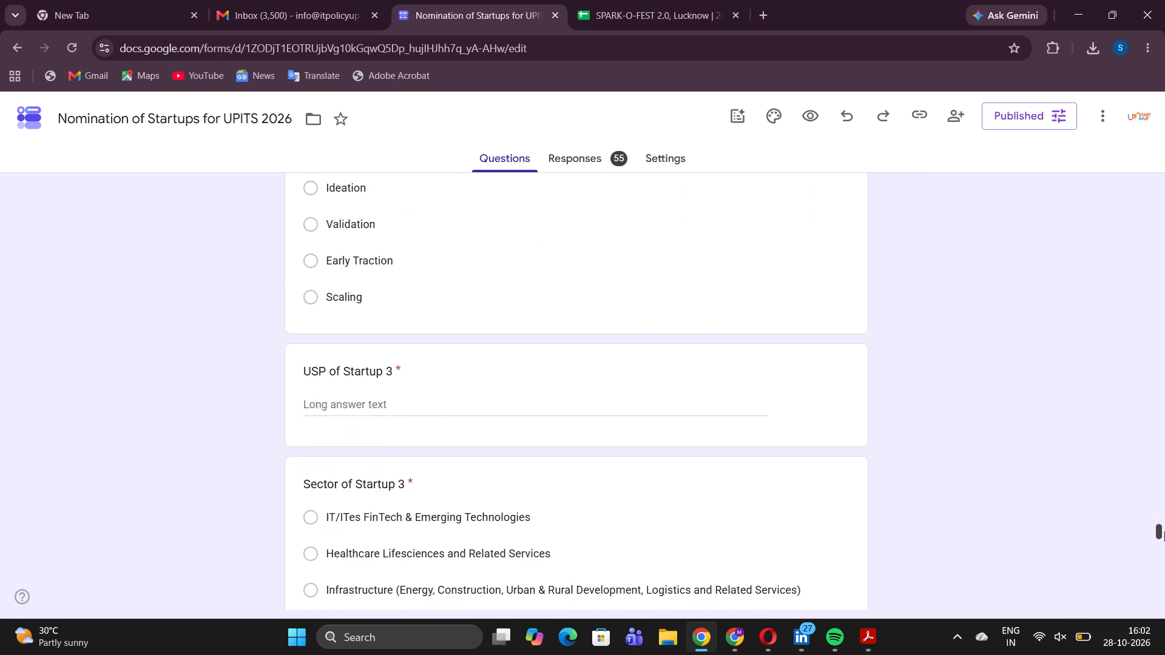
left_click_drag(1164, 531, 1164, 588)
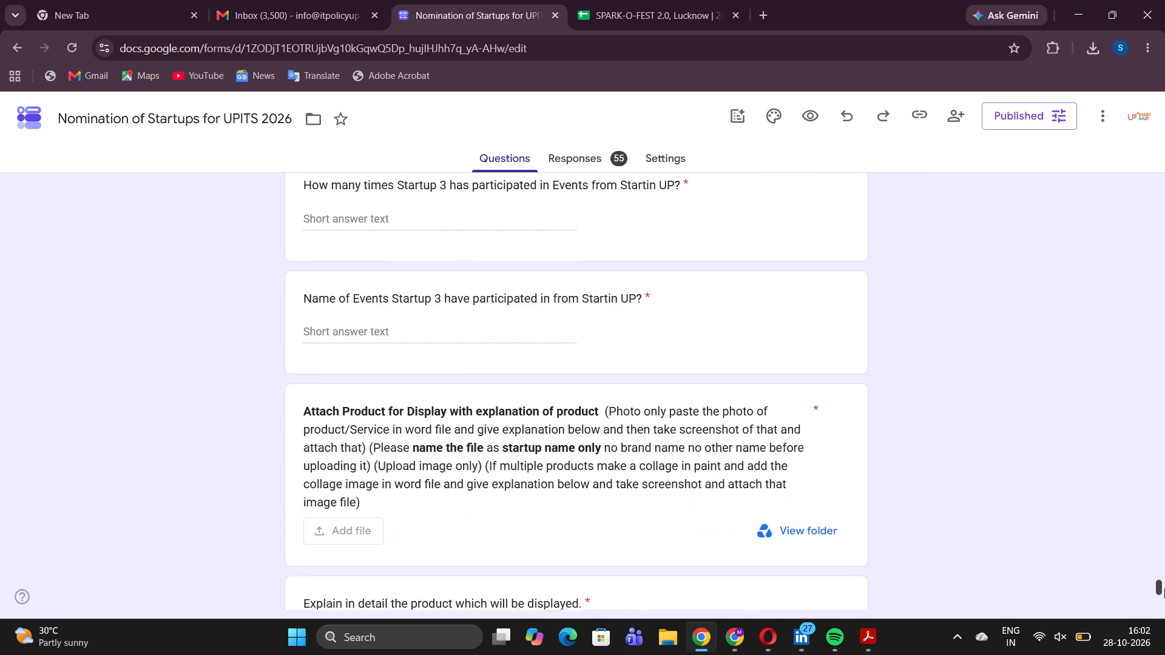
left_click_drag(1164, 588, 1164, 273)
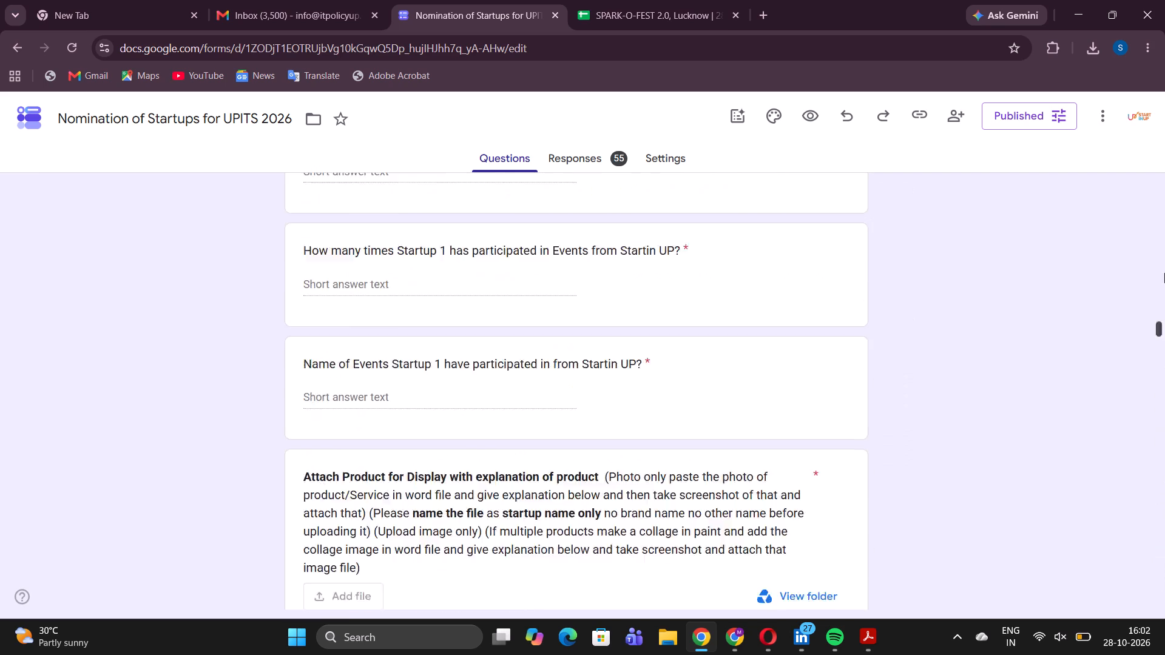
left_click_drag(1164, 273, 1164, 141)
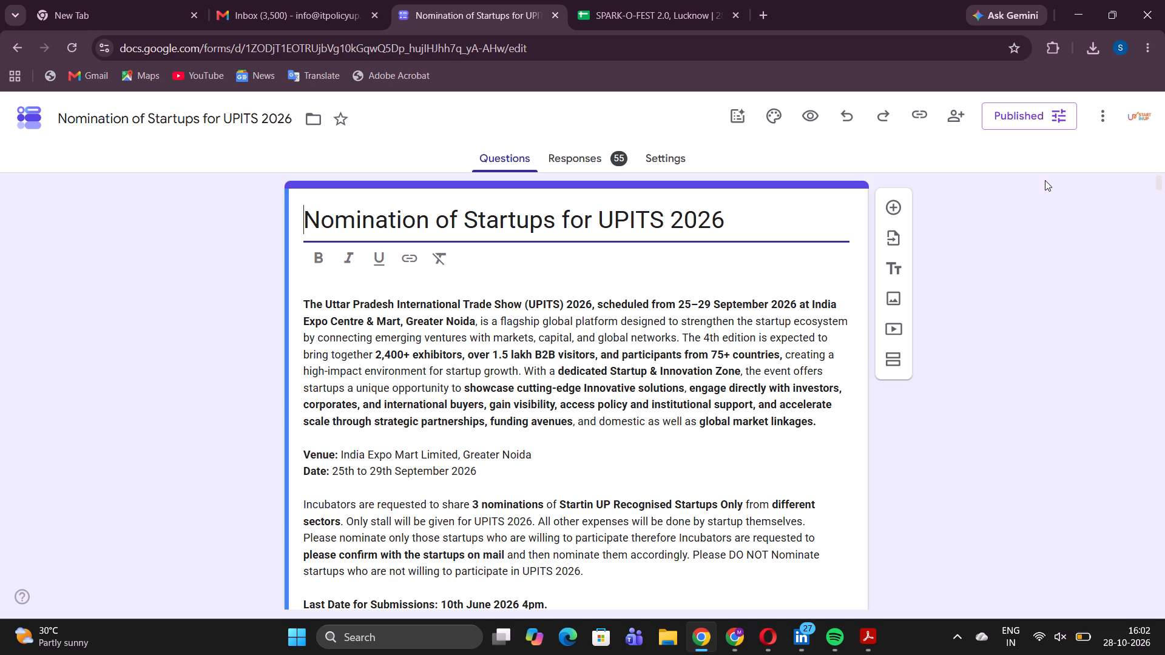
Make a copy of the Nomination of Startups for UPITS 2026 form in My Drive, keeping the suggested name.
left_click(1108, 115)
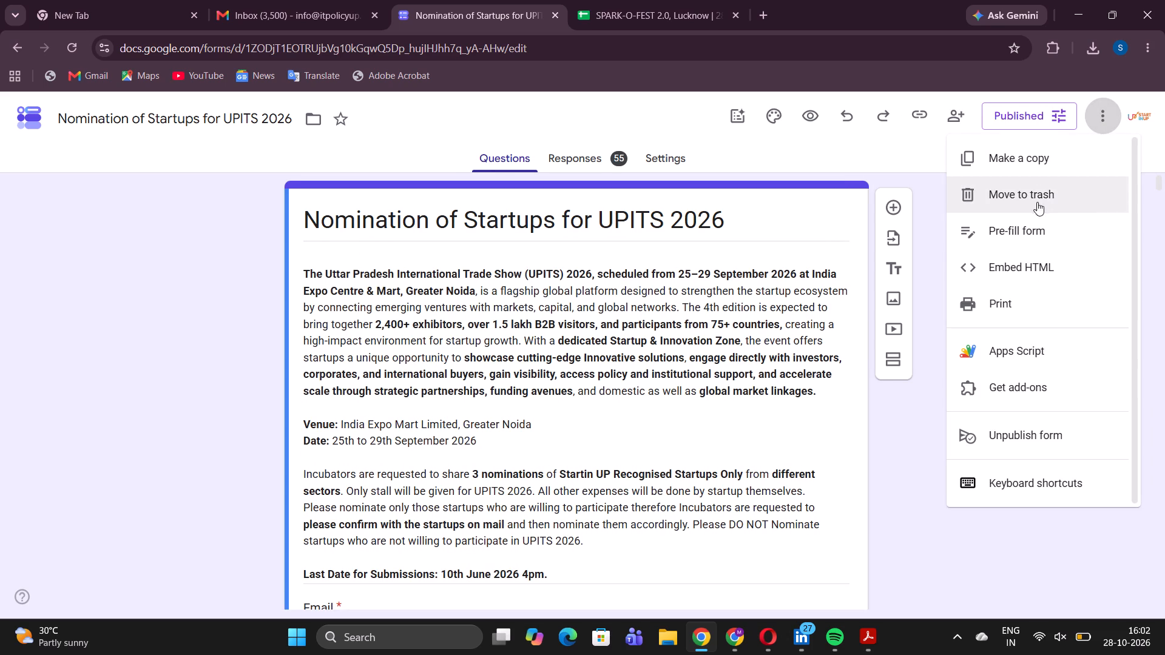
left_click(1018, 169)
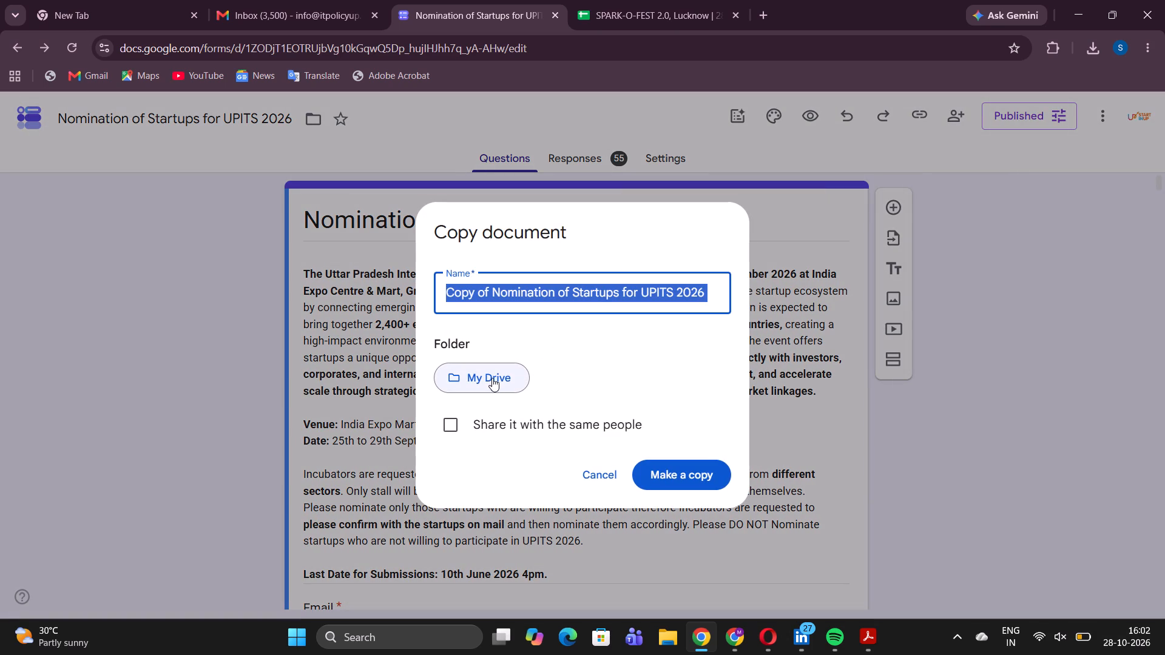
left_click(500, 379)
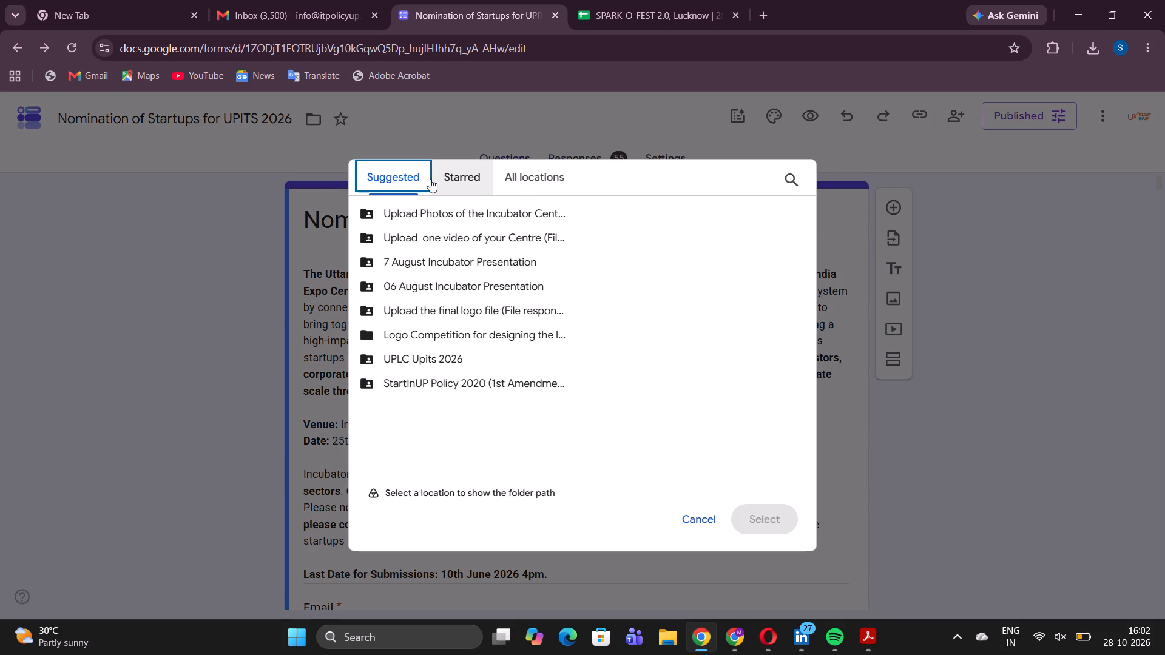
left_click(400, 179)
left_click(447, 174)
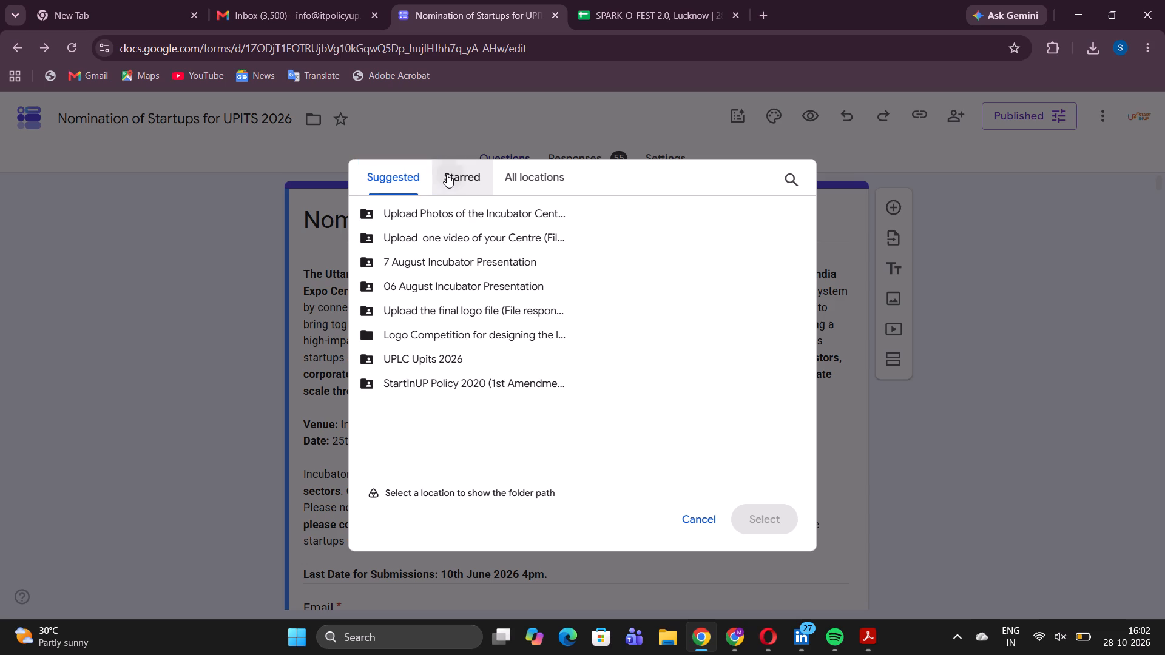
left_click(406, 173)
left_click(682, 512)
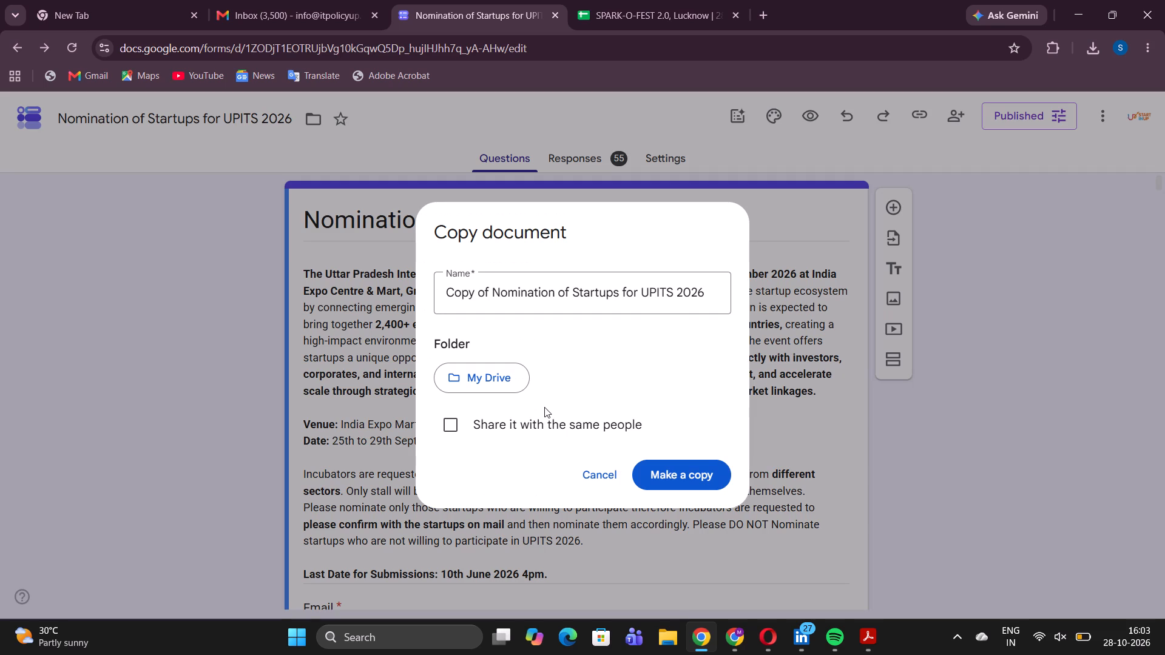
left_click(570, 295)
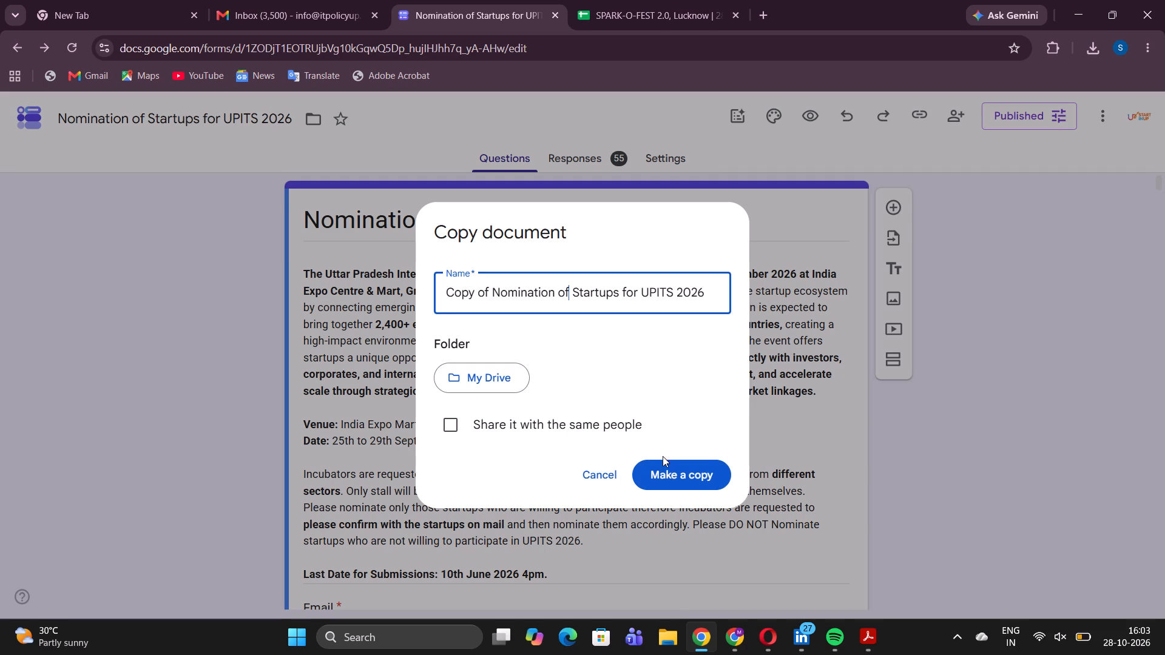
left_click(663, 469)
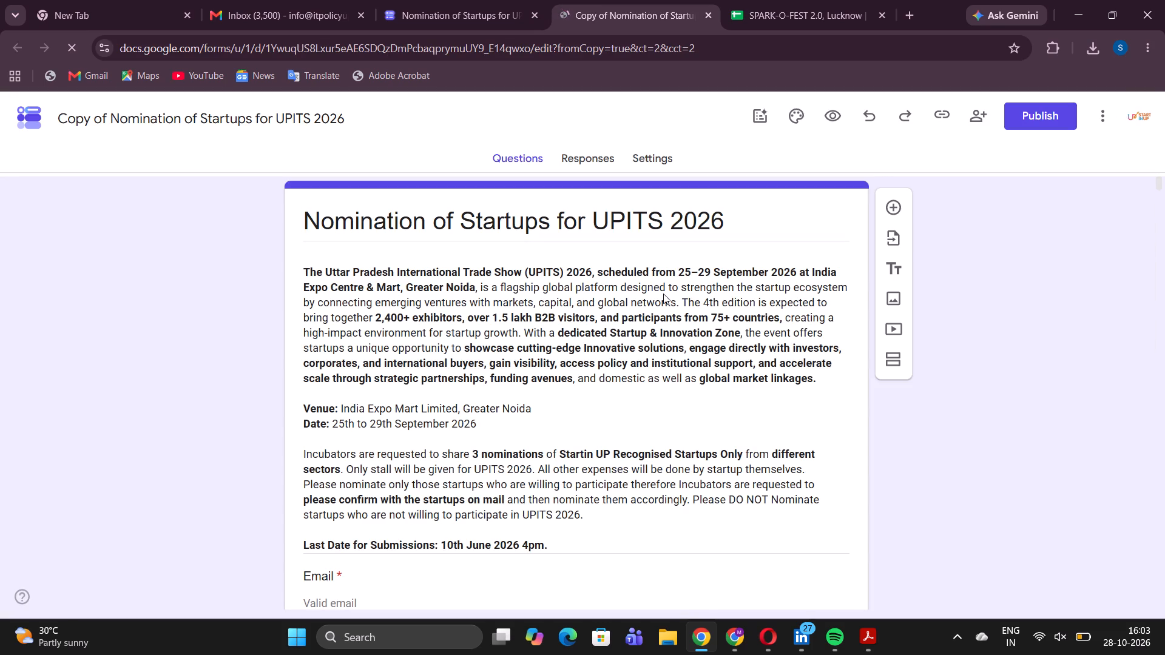
Change the copied form's title to "Nomination of Startups for Bangalore Tech Summit 2026", dismissing the file upload folder restore requests.
left_click(721, 220)
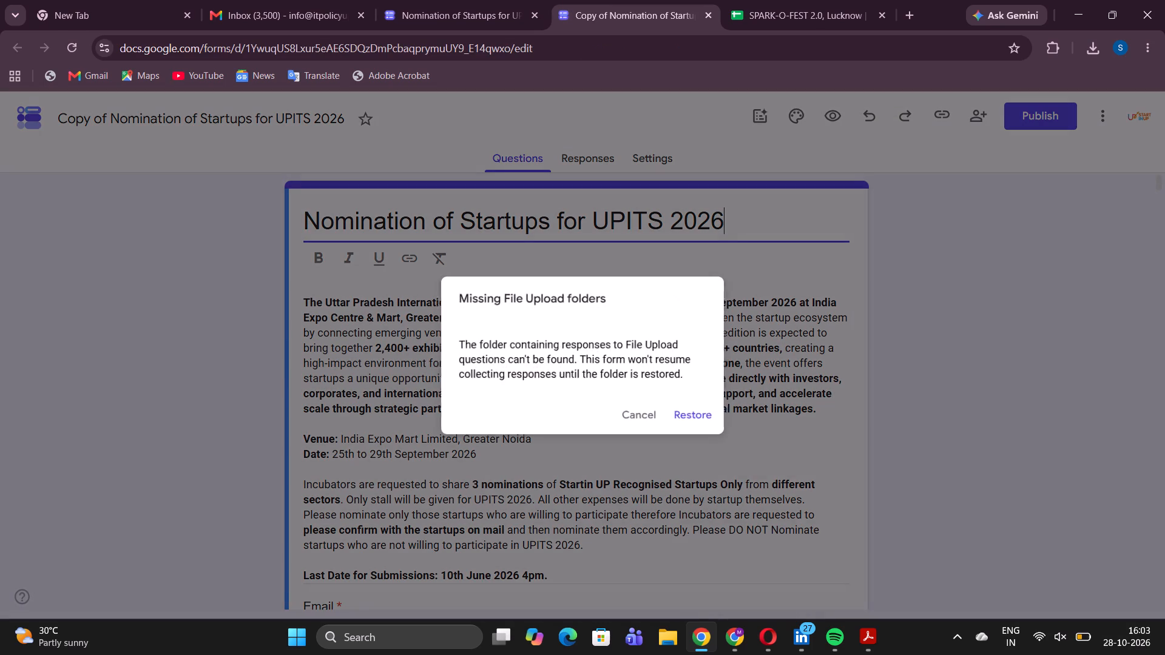
left_click(652, 419)
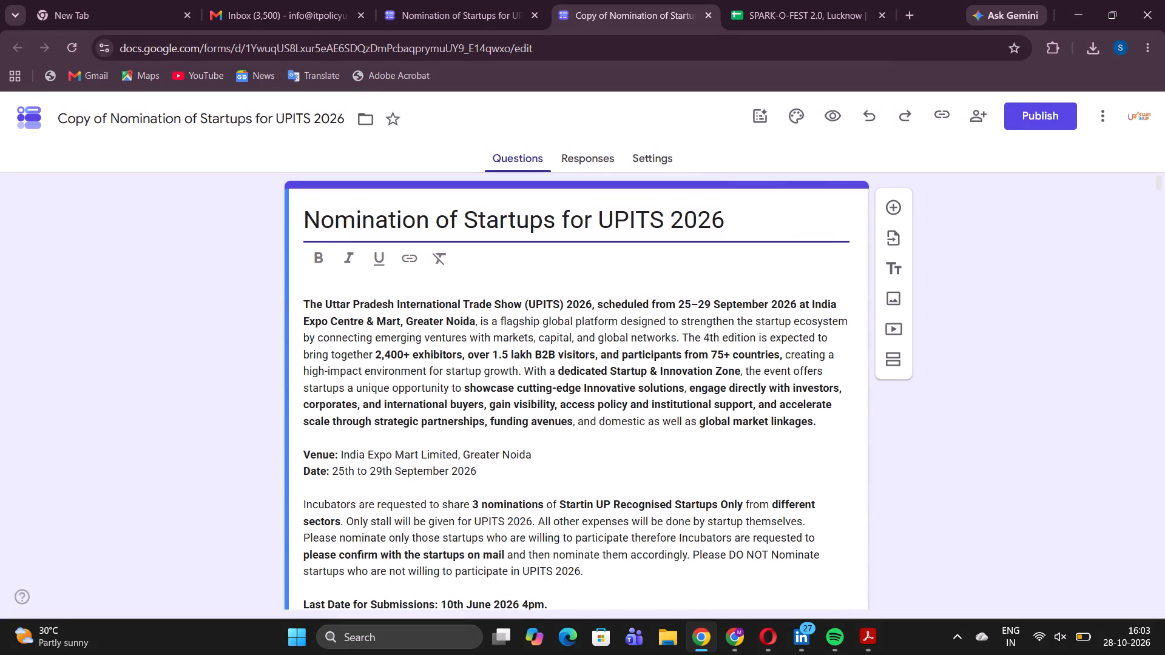
key("BackSpace")
key("BackSpace")
key("BackSpace")
key("BackSpace")
key("BackSpace")
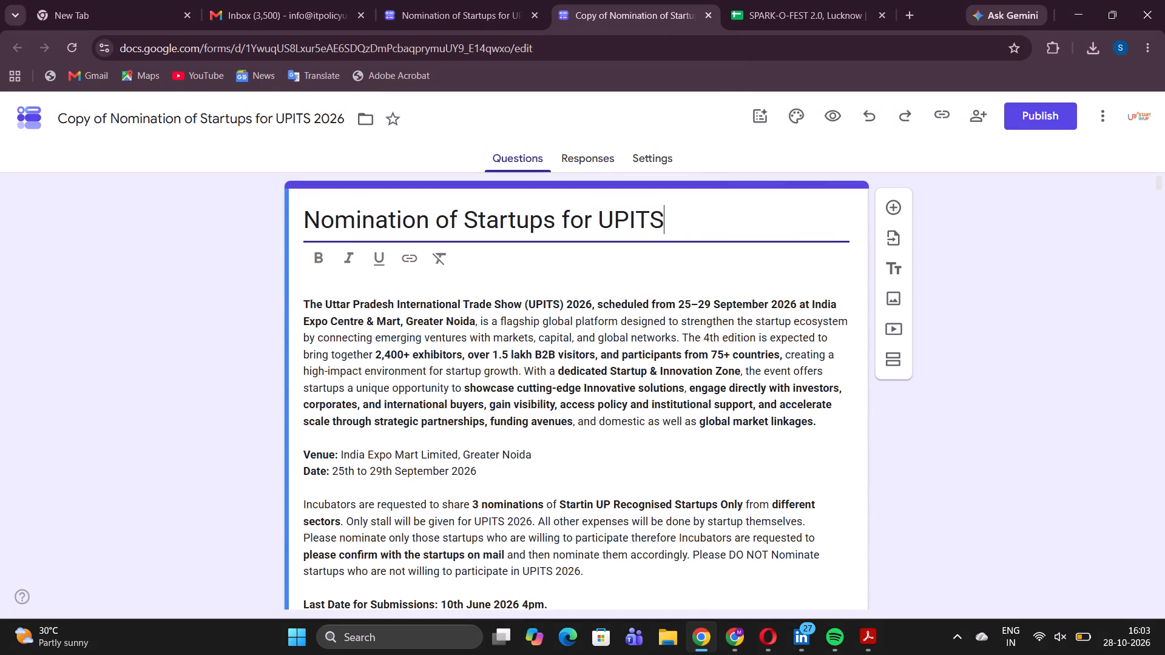
key("BackSpace")
key("BackSpace")
key("BackSpace")
key("BackSpace")
key("BackSpace")
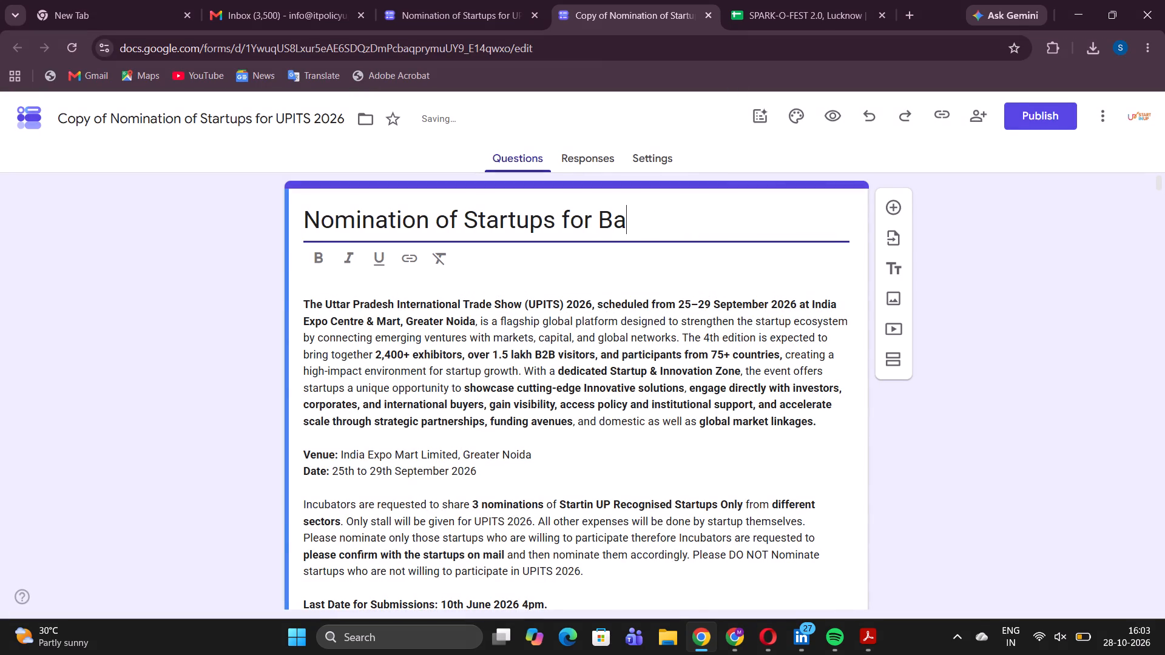
type("nga")
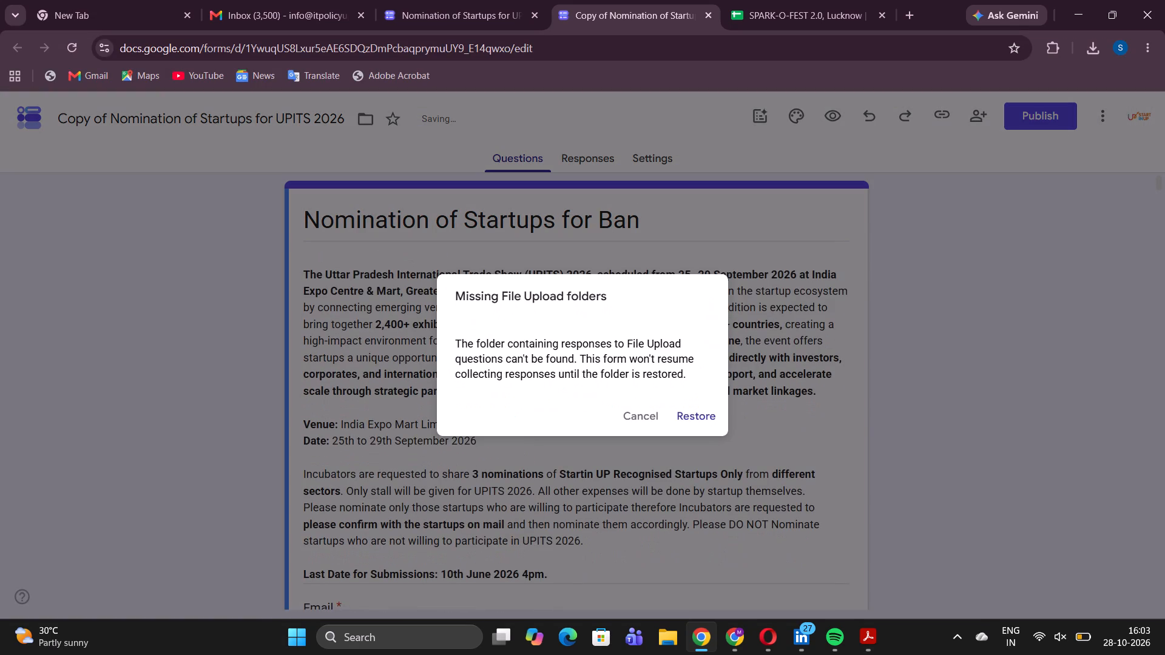
left_click(639, 417)
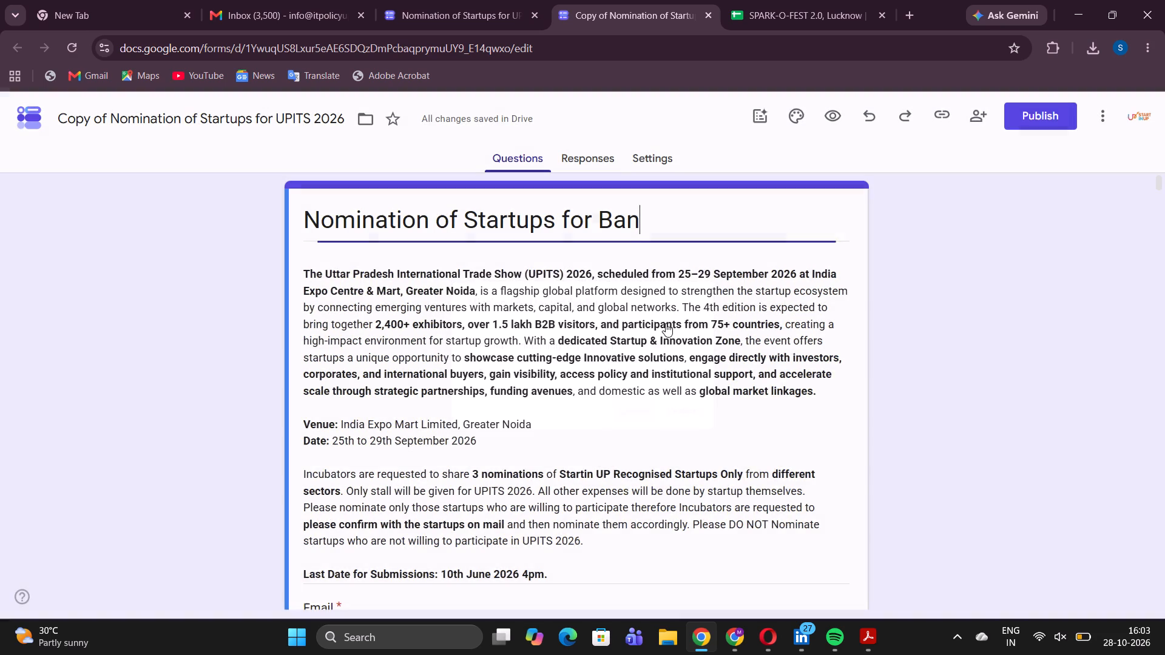
type("ga")
type("lore")
key("space")
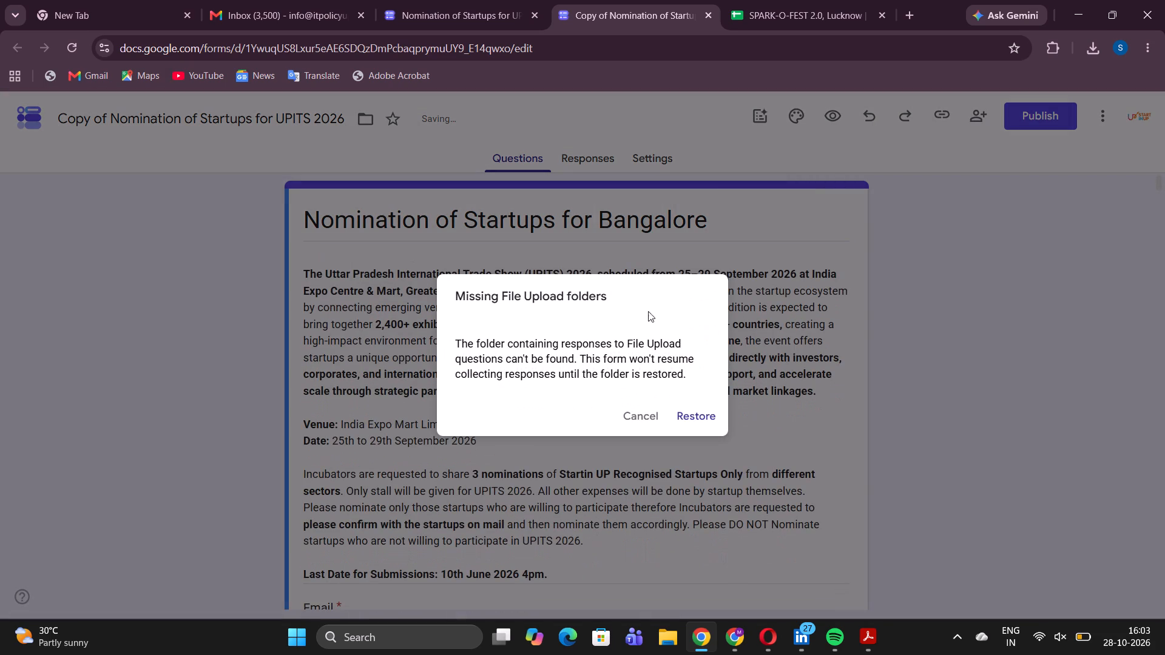
left_click(635, 411)
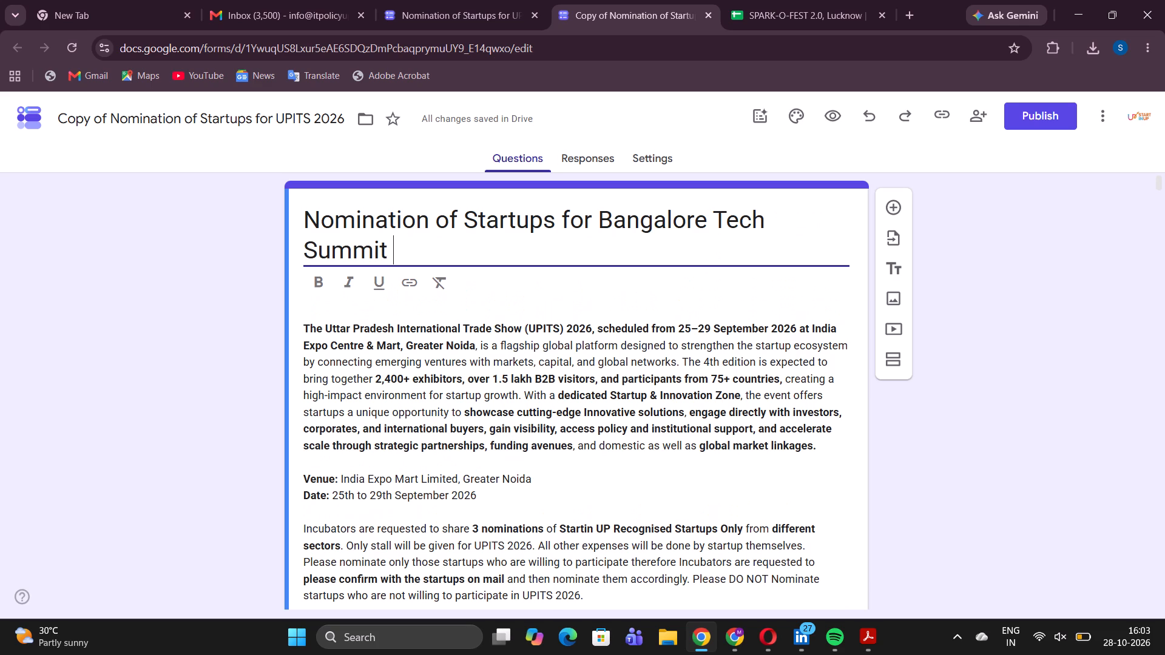
type("2026")
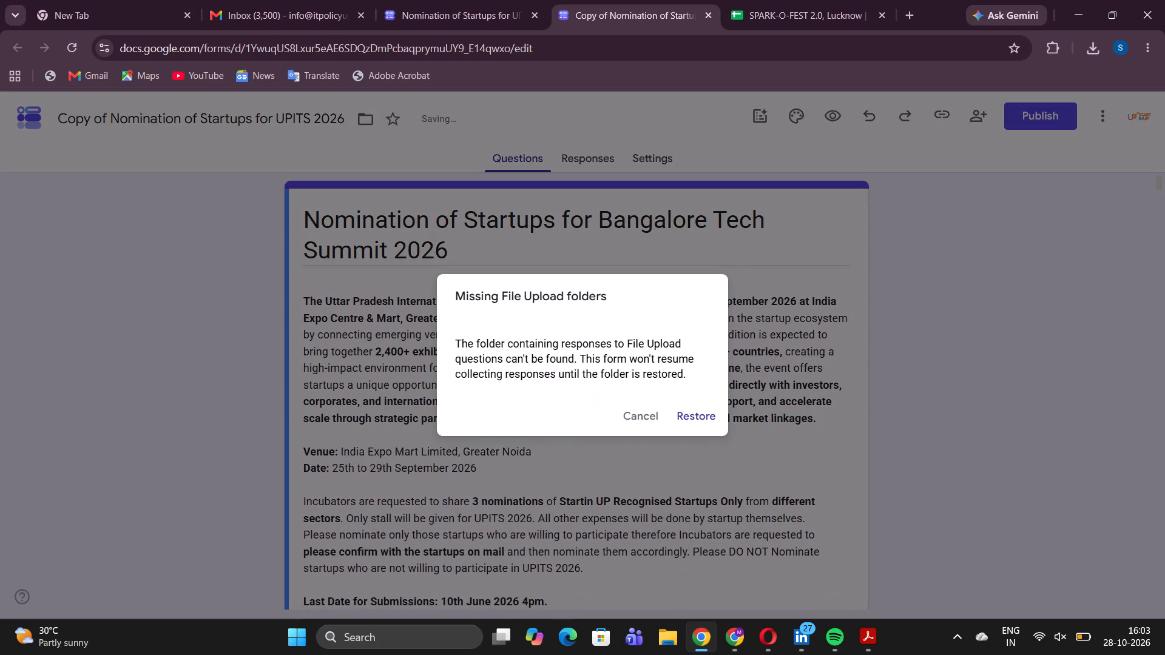
Dismiss the missing file upload folders request without restoring the folder.
left_click(637, 416)
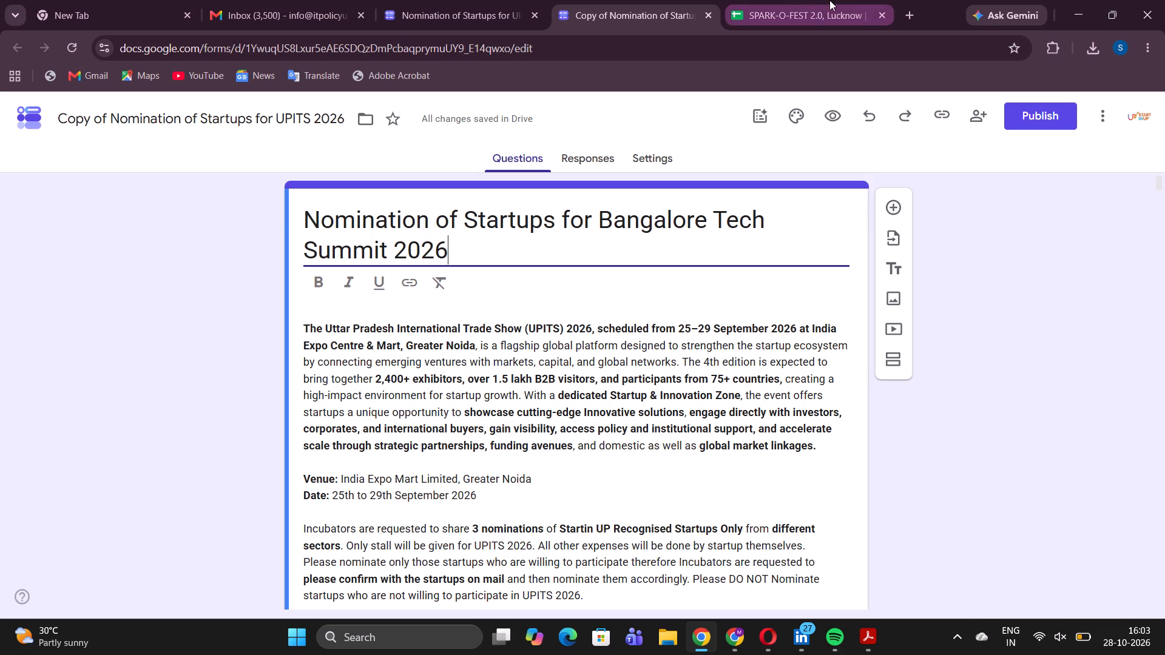
Search Google in a new tab for "bangalore tech summit 2026" and open the official Bengaluru Tech Summit 2026 website.
left_click(912, 16)
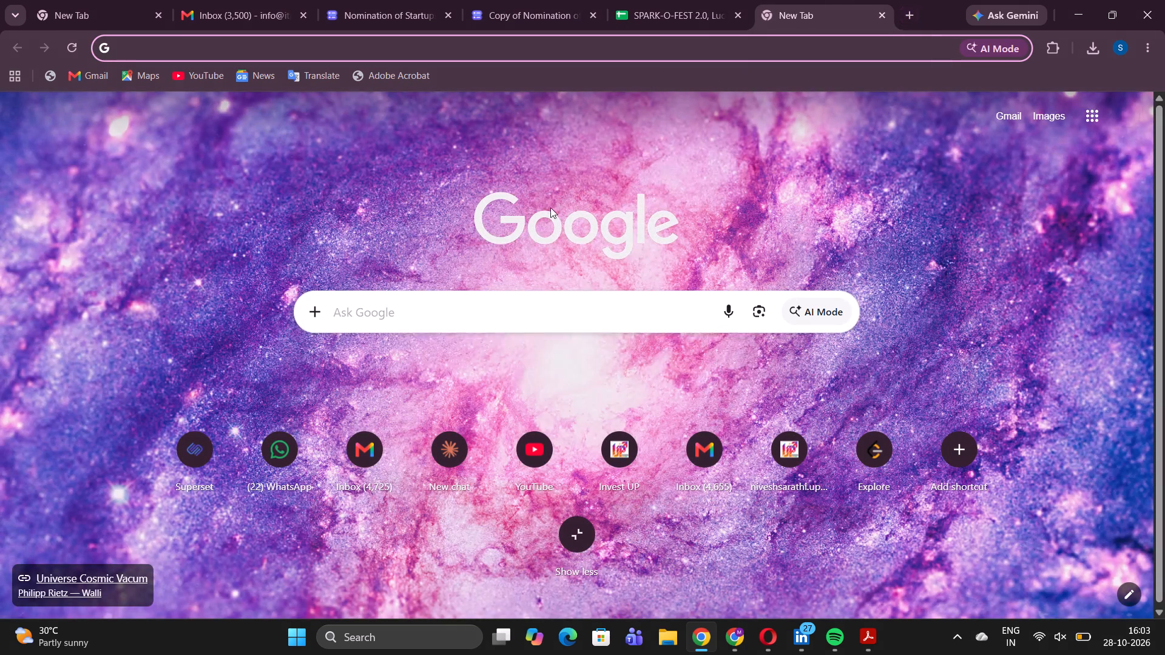
left_click(390, 312)
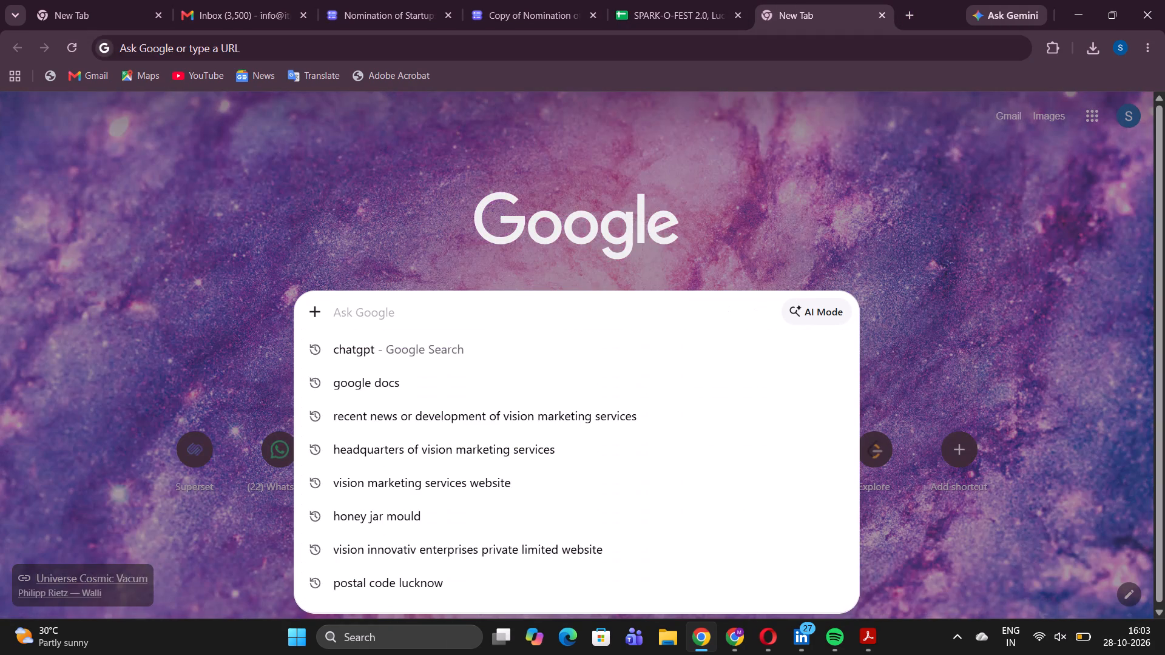
type("bangalore")
key("space")
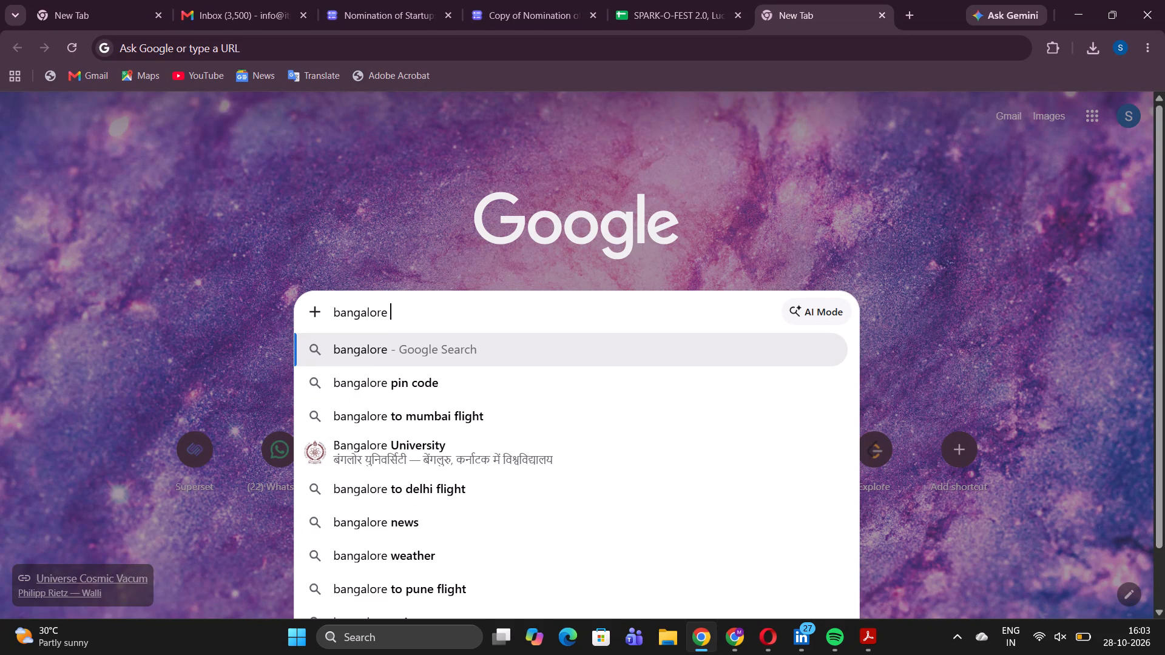
type("tech summit")
key("space")
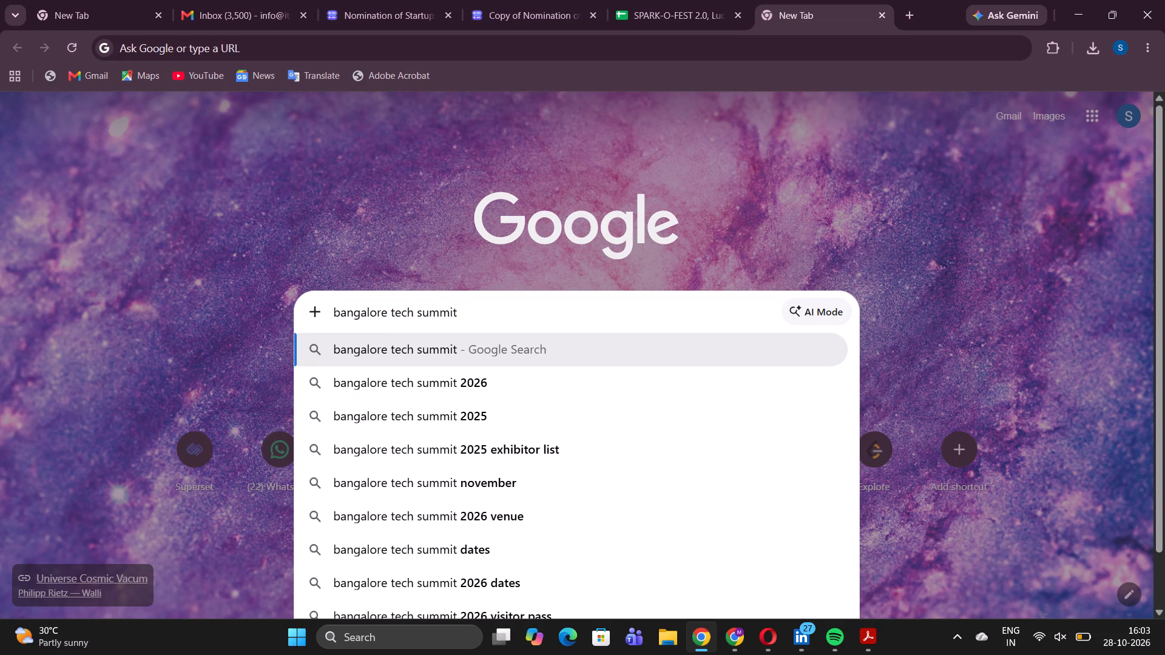
left_click(380, 378)
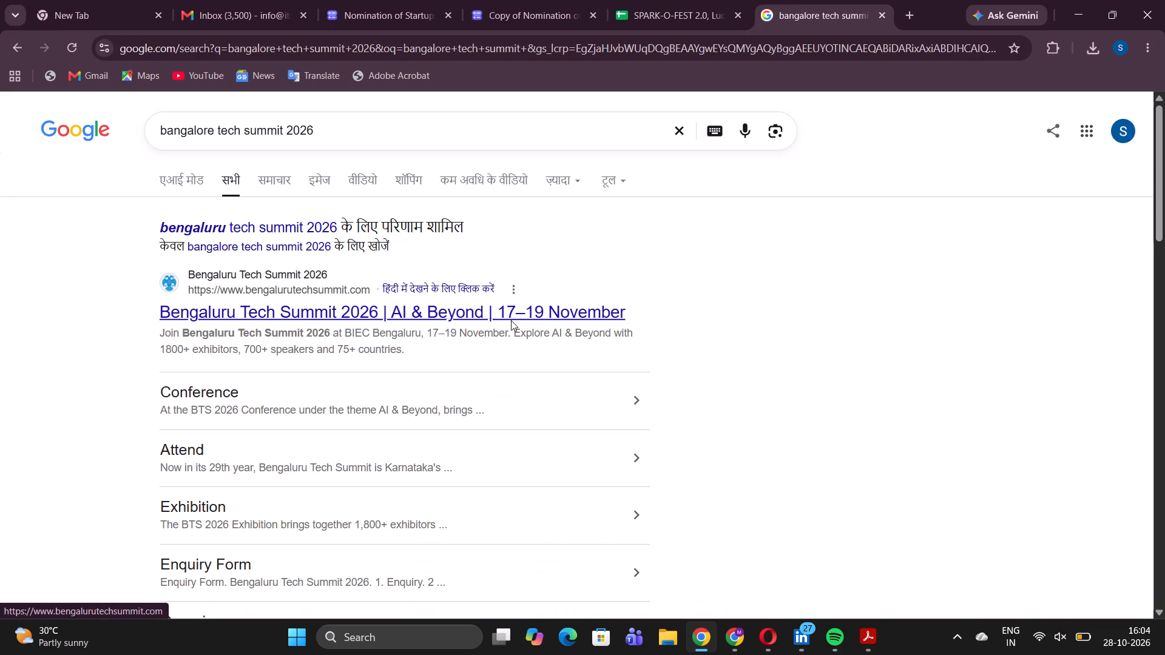
left_click(511, 320)
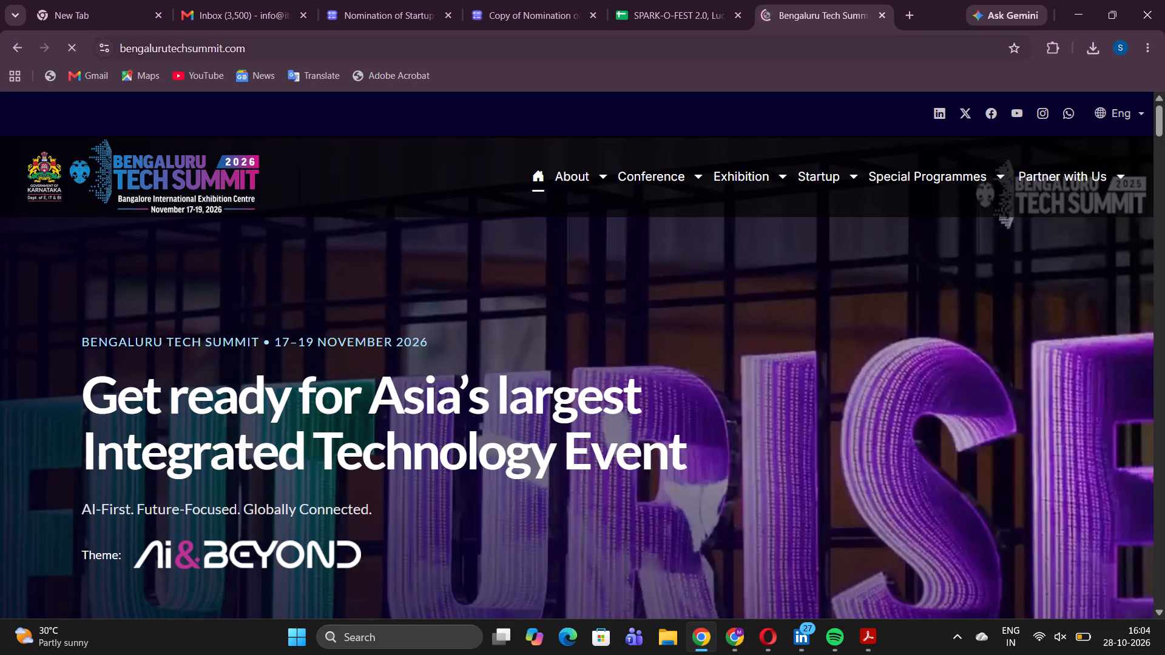
double_click(196, 50)
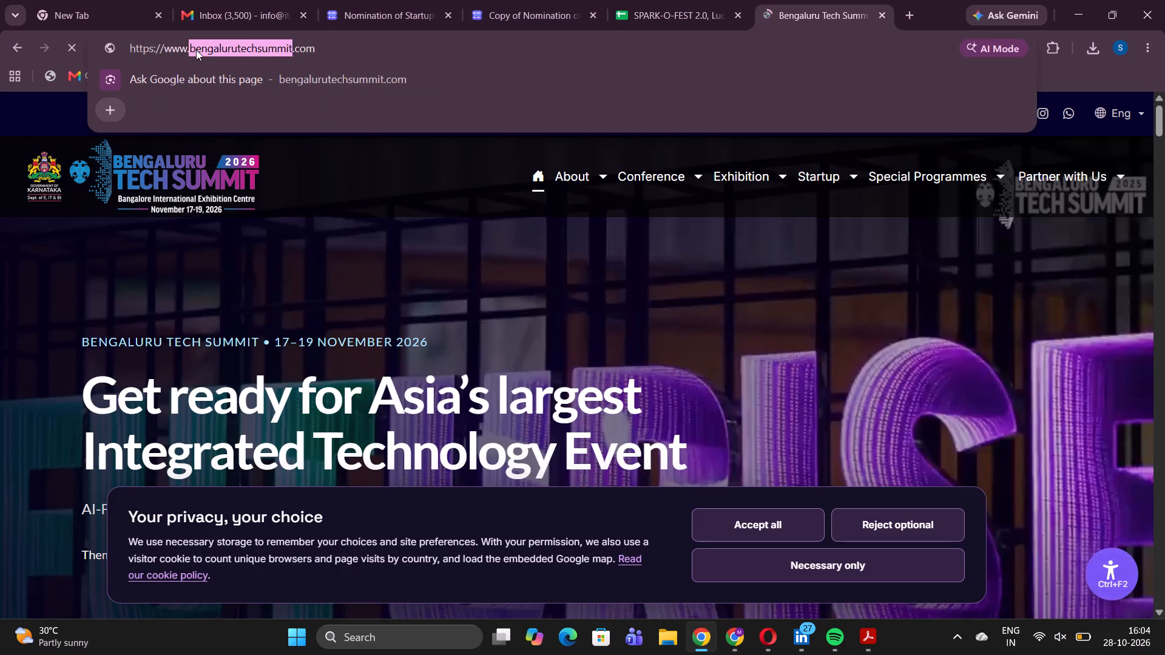
triple_click(196, 50)
left_click(196, 50)
triple_click(196, 50)
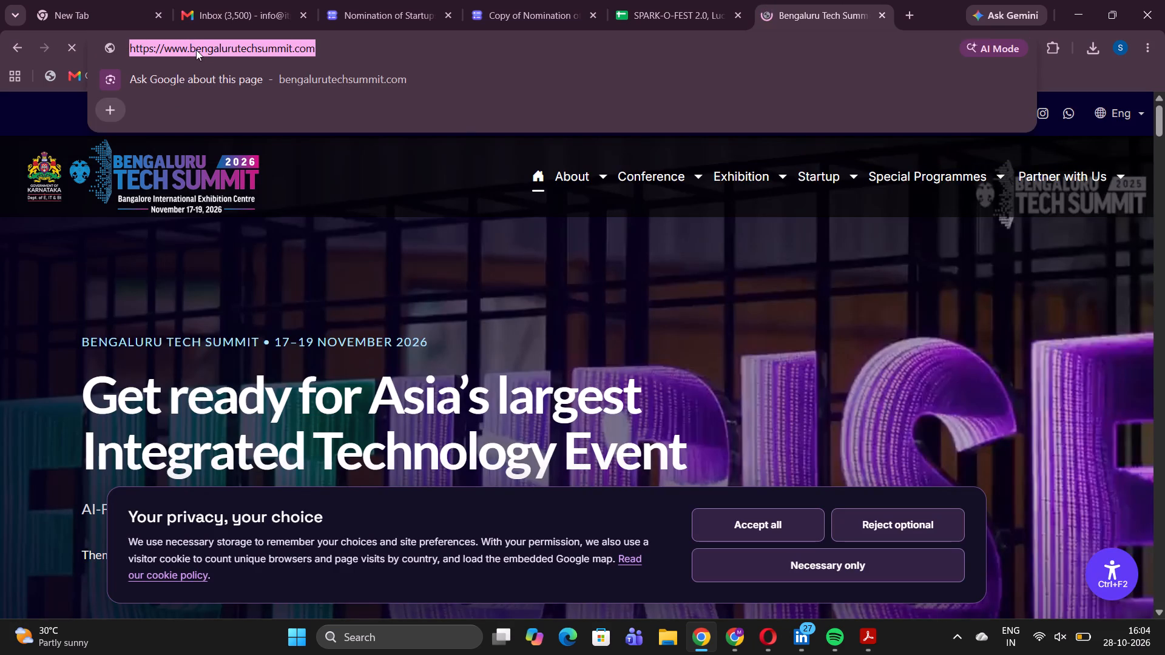
right_click(196, 50)
left_click(238, 192)
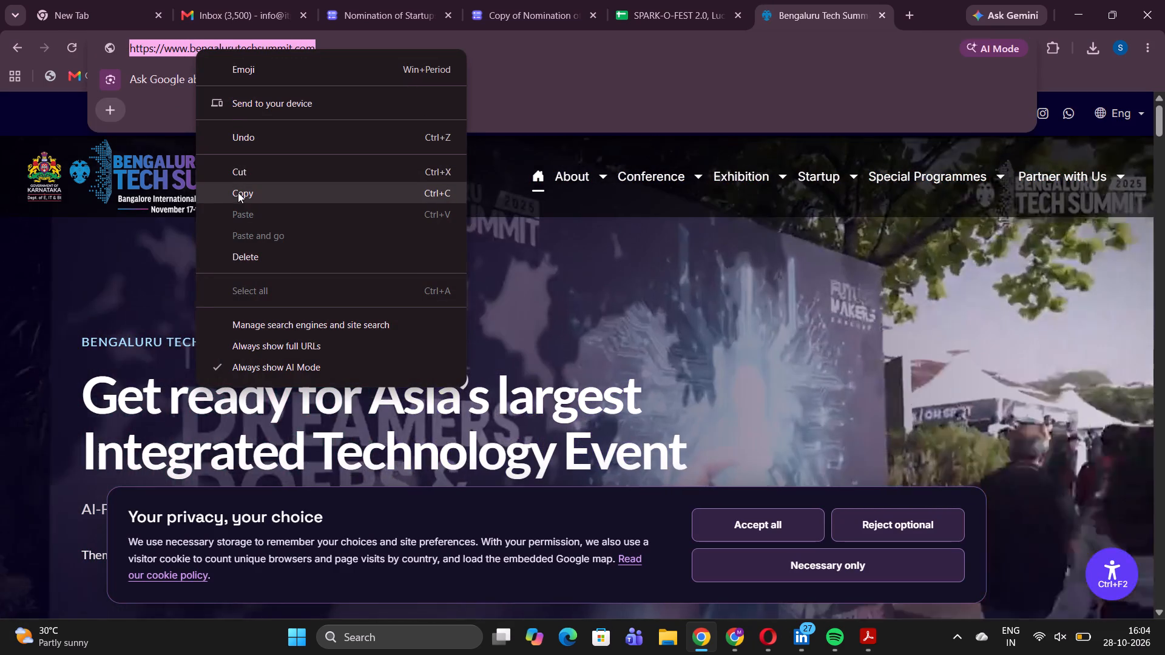
left_click(409, 49)
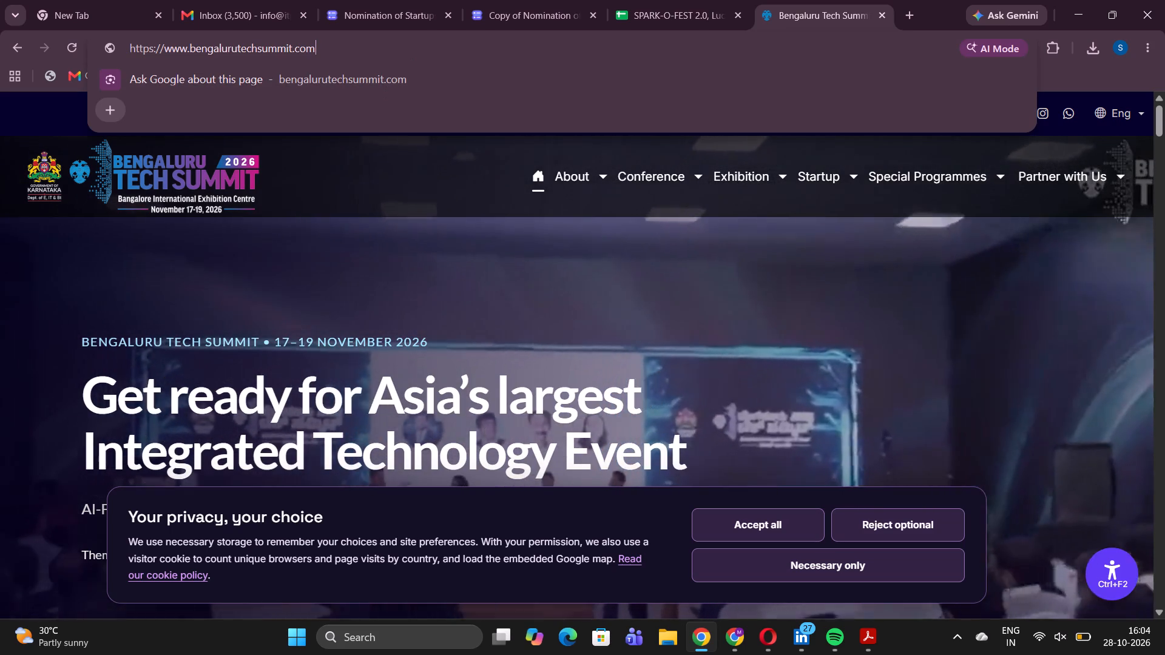
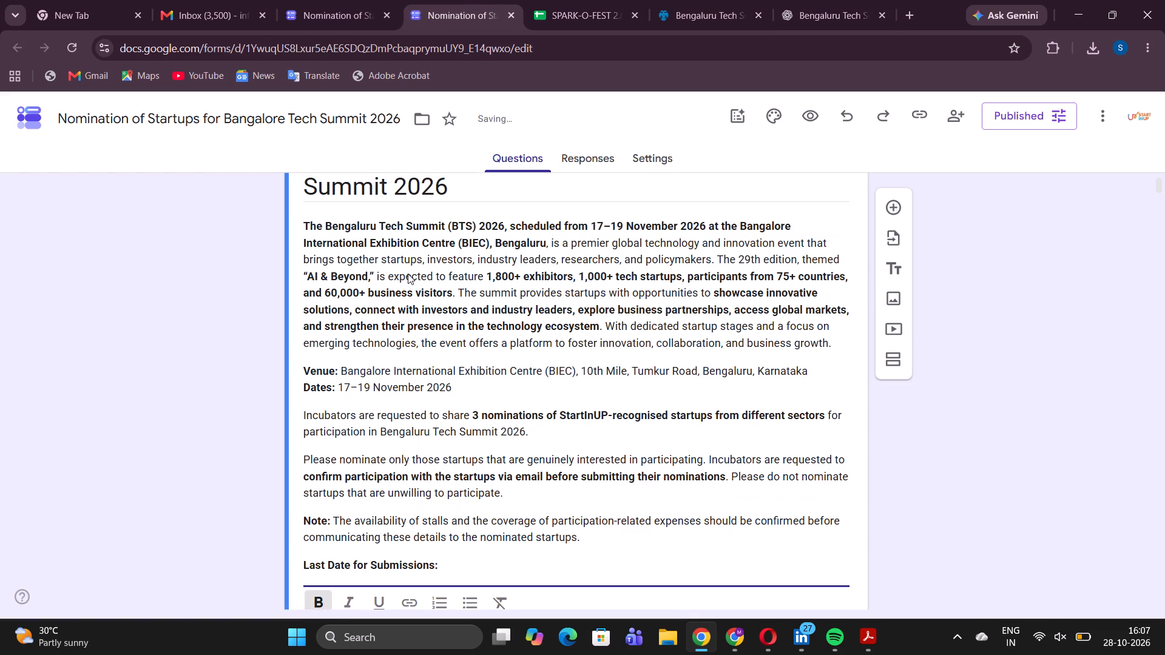
Complete the description's "Last Date for Submissions:" line with "1st Nov 2026", leaving the missing upload folder unrestored.
key("space")
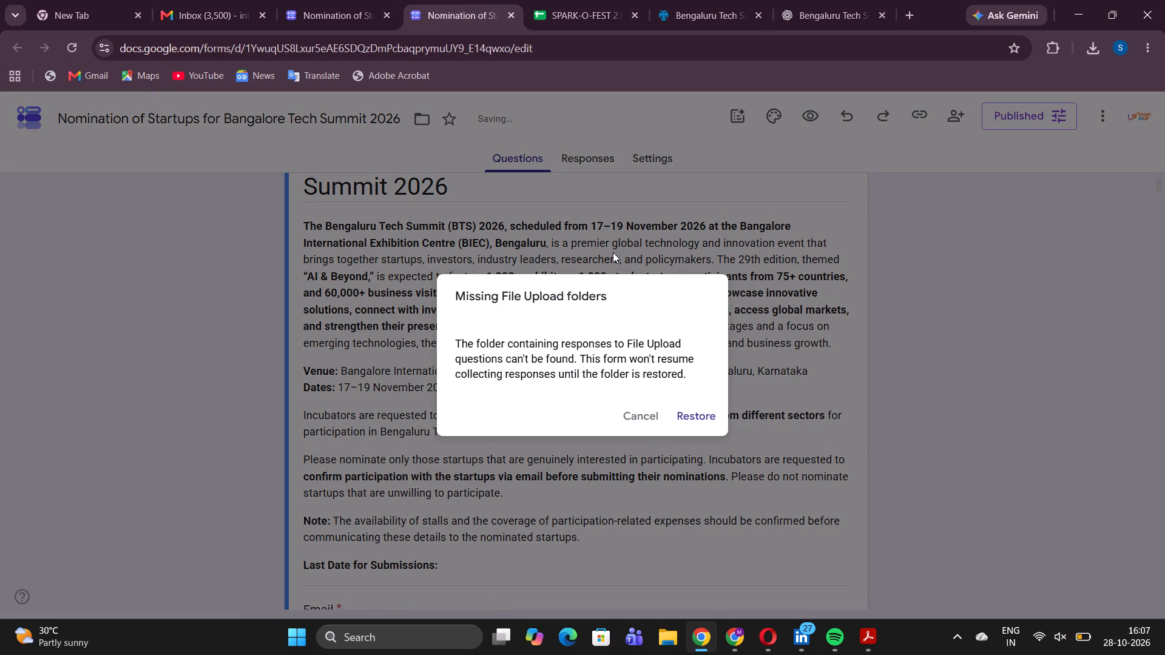
left_click(649, 418)
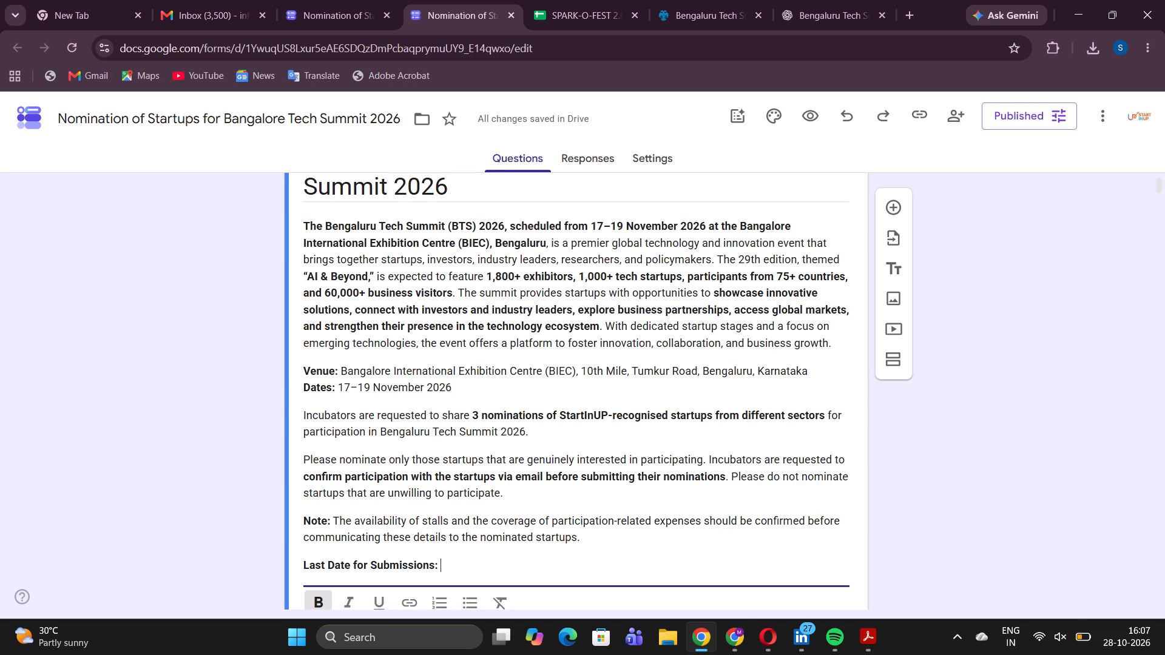
type("30")
key("BackSpace")
key("BackSpace")
type("1st")
left_click(639, 425)
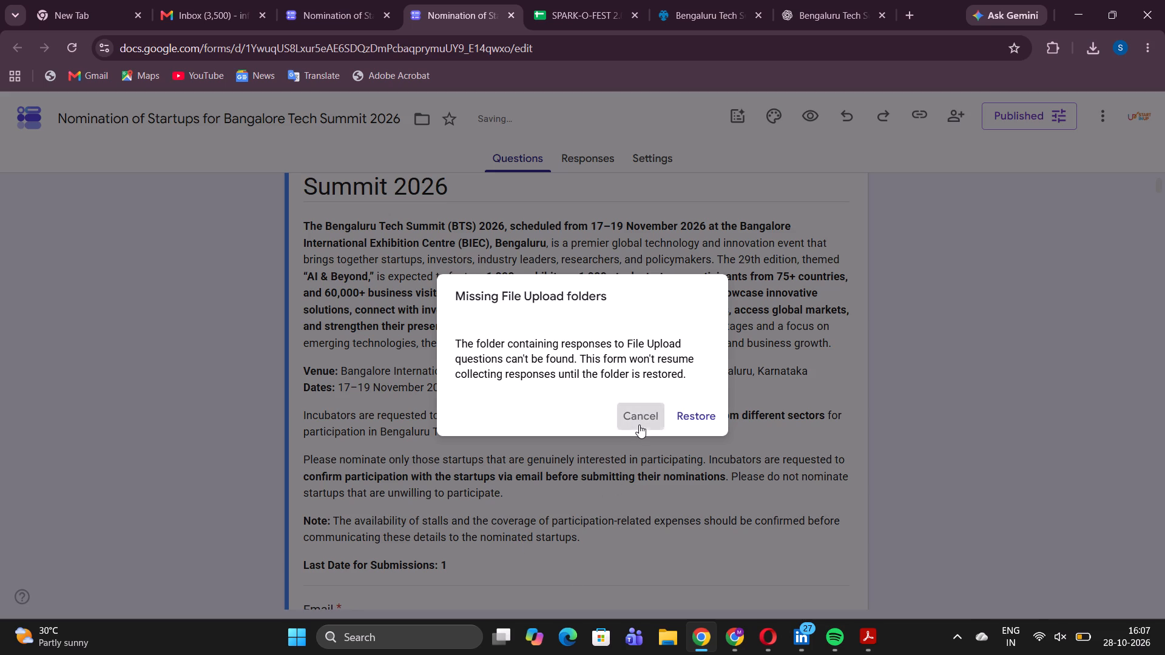
type("st")
key("space")
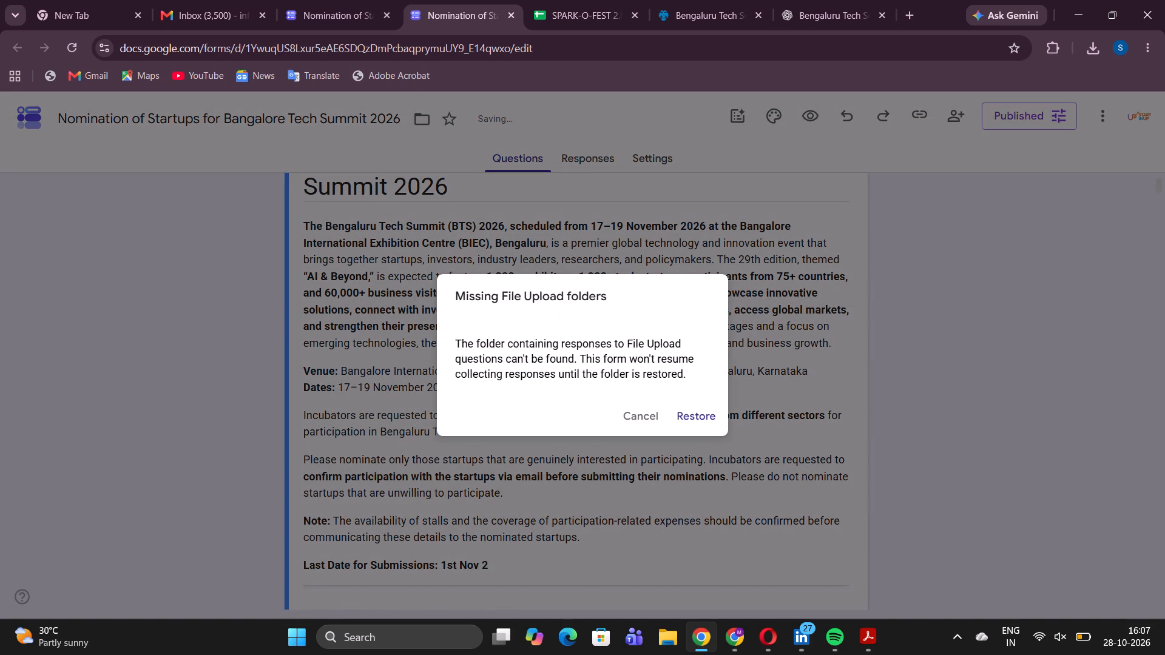
left_click(649, 412)
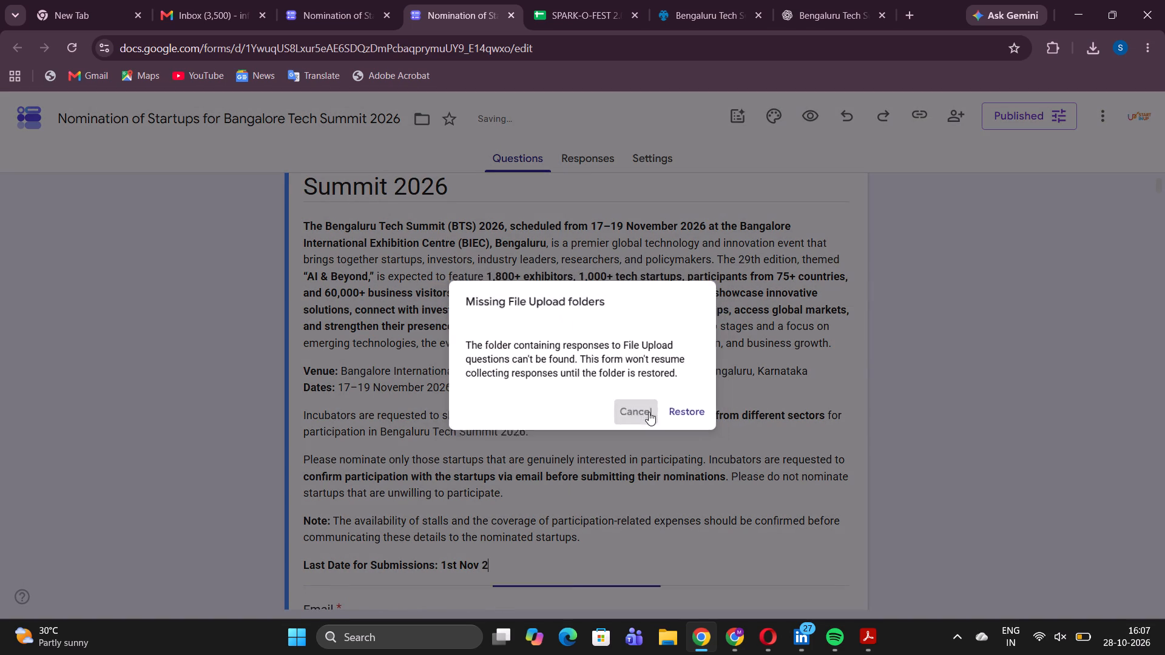
type("026")
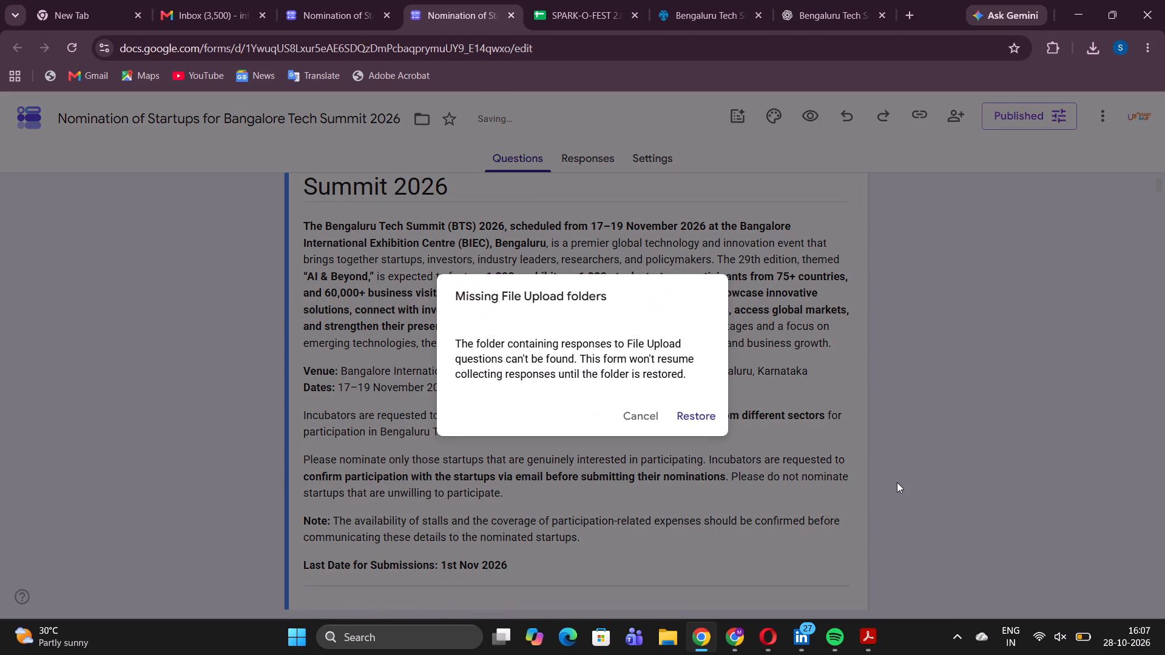
Restore the missing folder for File Upload responses.
left_click(703, 418)
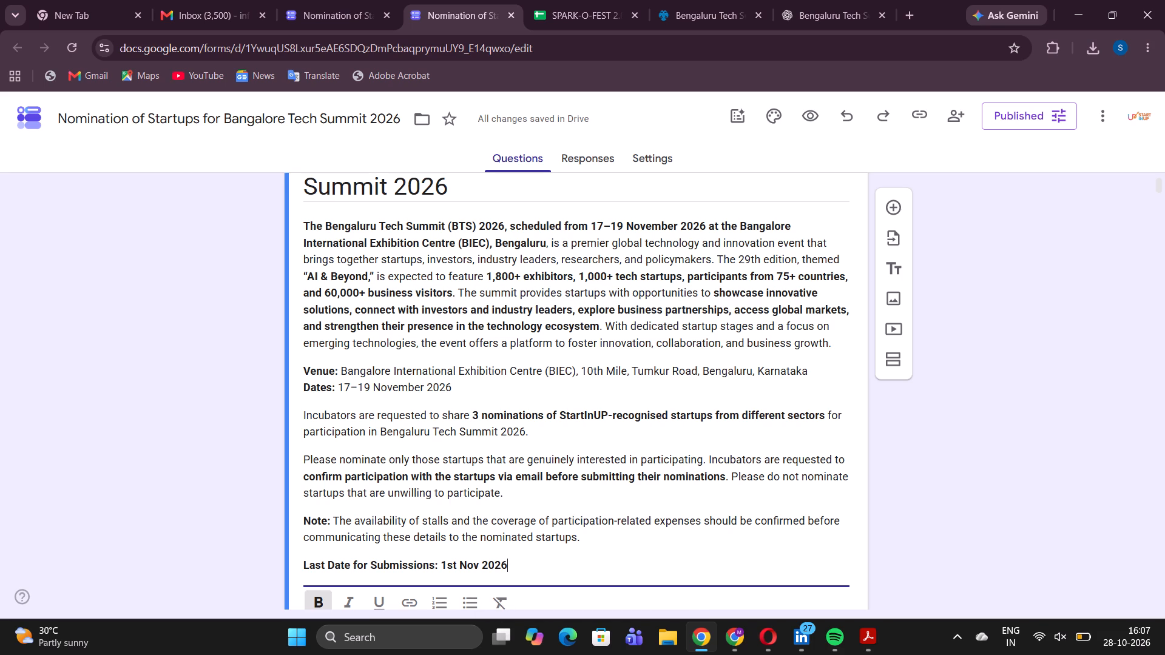
Replace "Incubators" with "You" at the start of the description's sentence requesting 3 nominations.
left_click(357, 417)
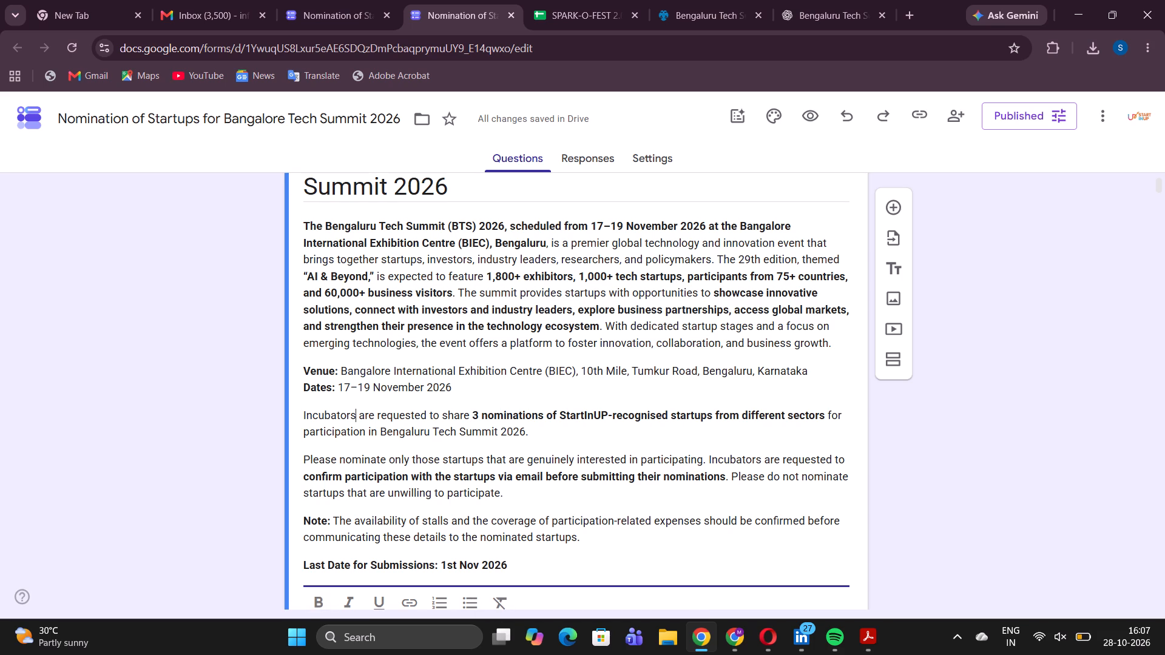
key("BackSpace")
key("BackSpace")
key("BackSpace")
key("BackSpace")
key("BackSpace")
key("BackSpace")
key("BackSpace")
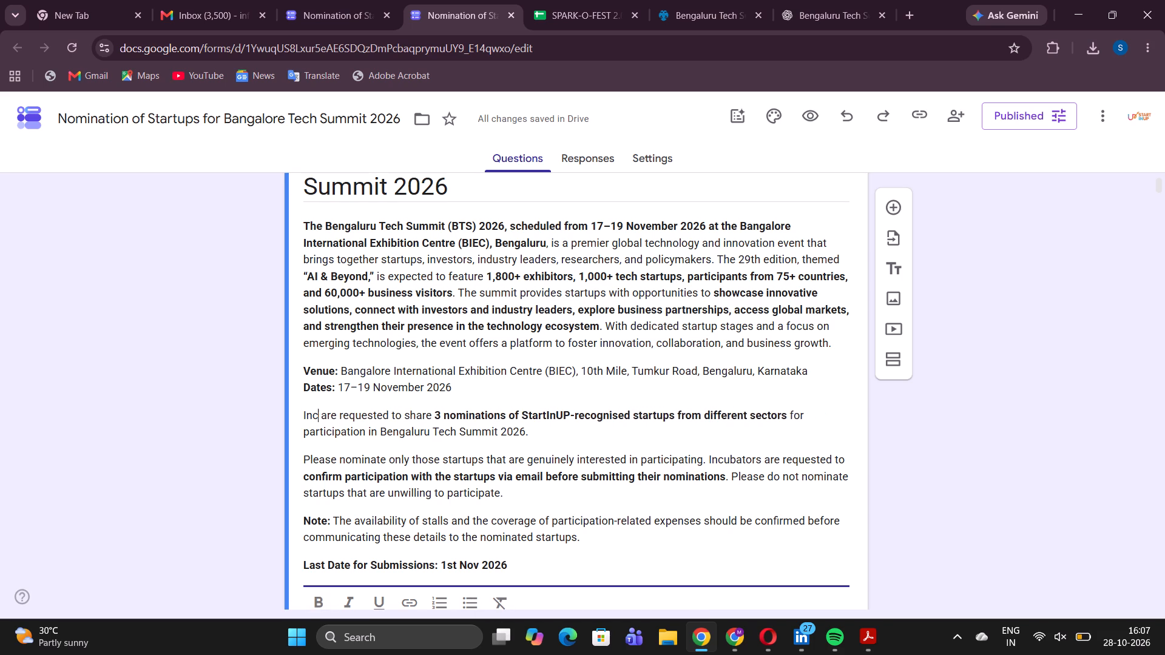
key("BackSpace")
key("BackSpace")
key("BackSpace")
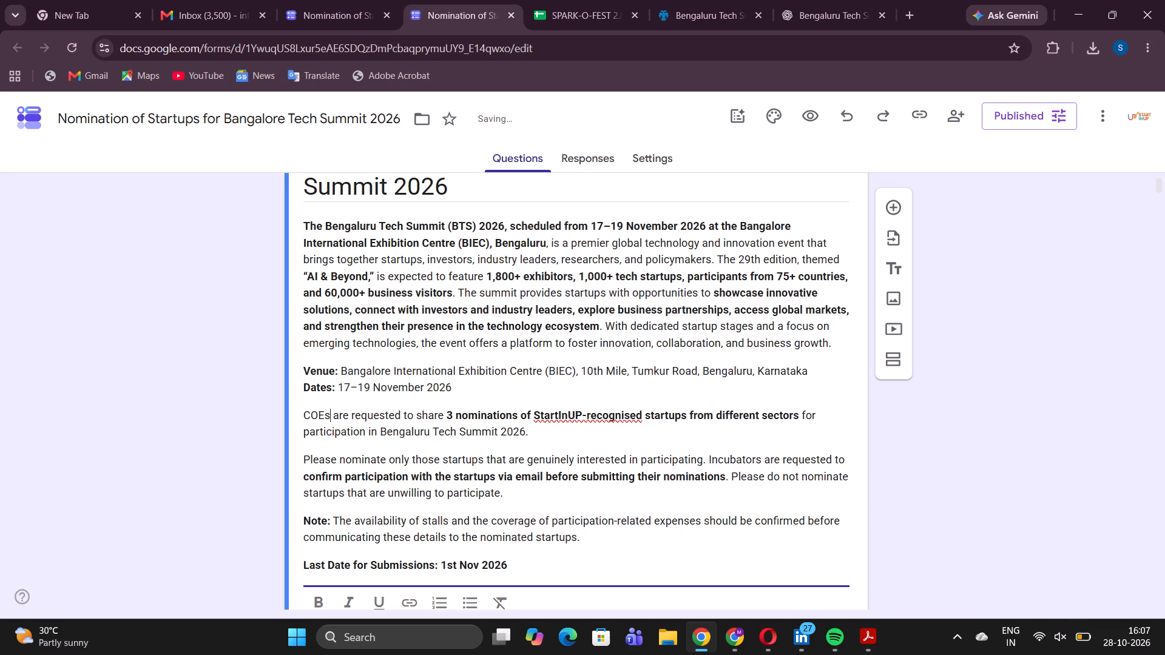
key("BackSpace")
key("BackSpace")
key("BackSpace")
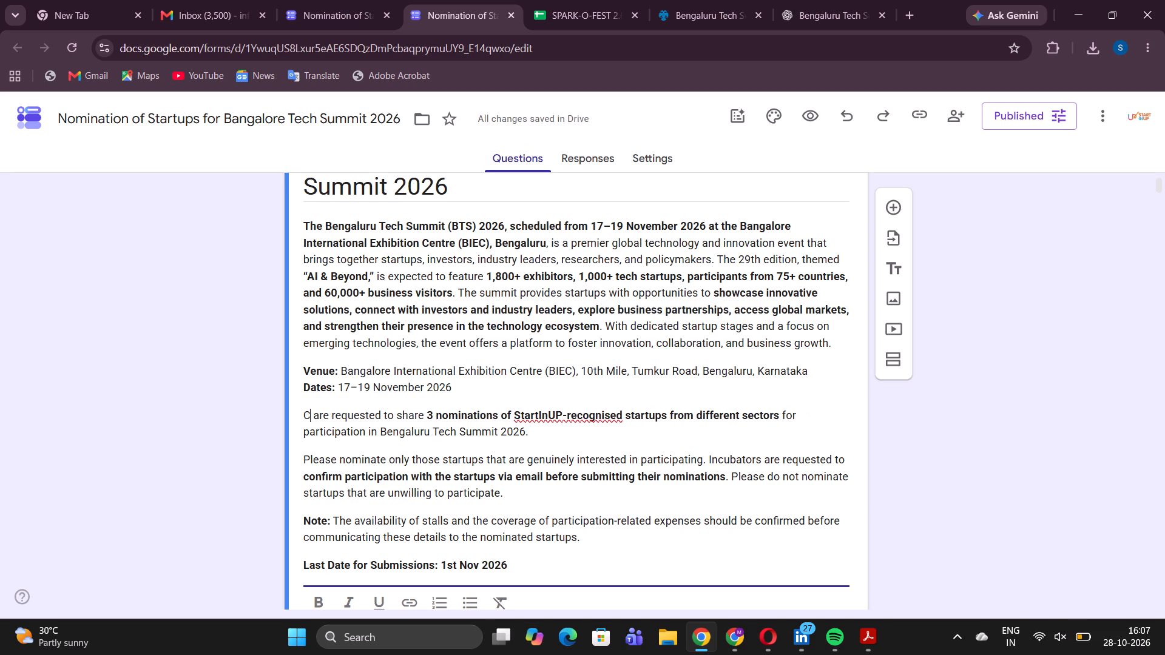
key("BackSpace")
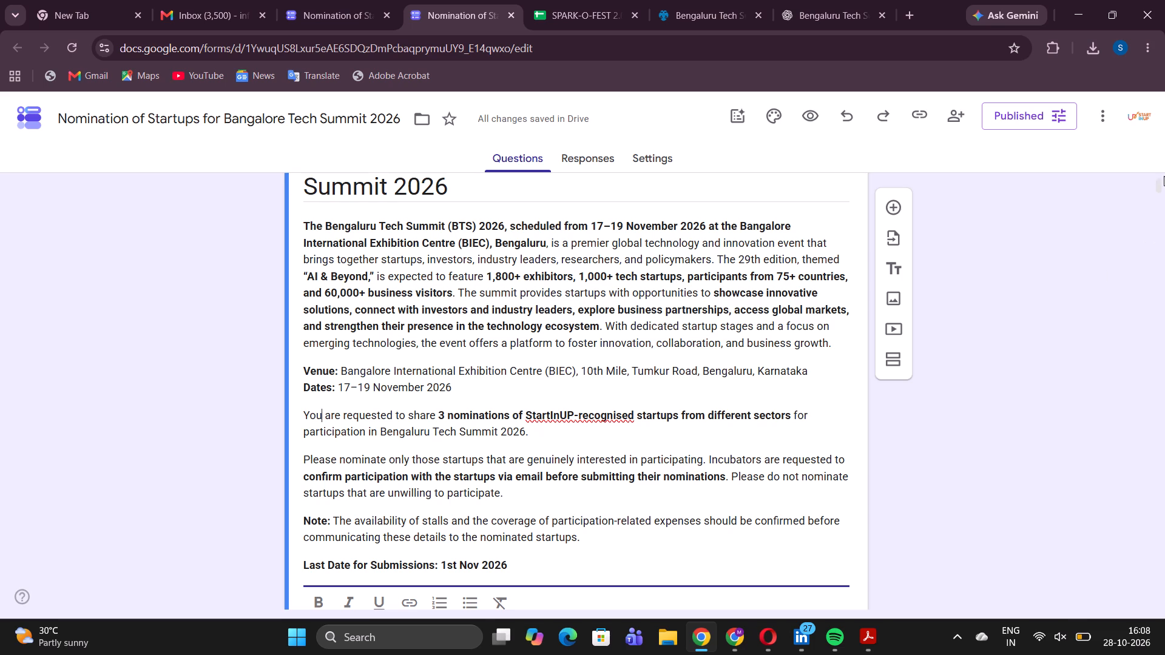
Review the form's questions in order, from the Incubator/COE/VC details through the Startup 1, Startup 2 and Startup 3 sections.
left_click_drag(1161, 182, 1161, 187)
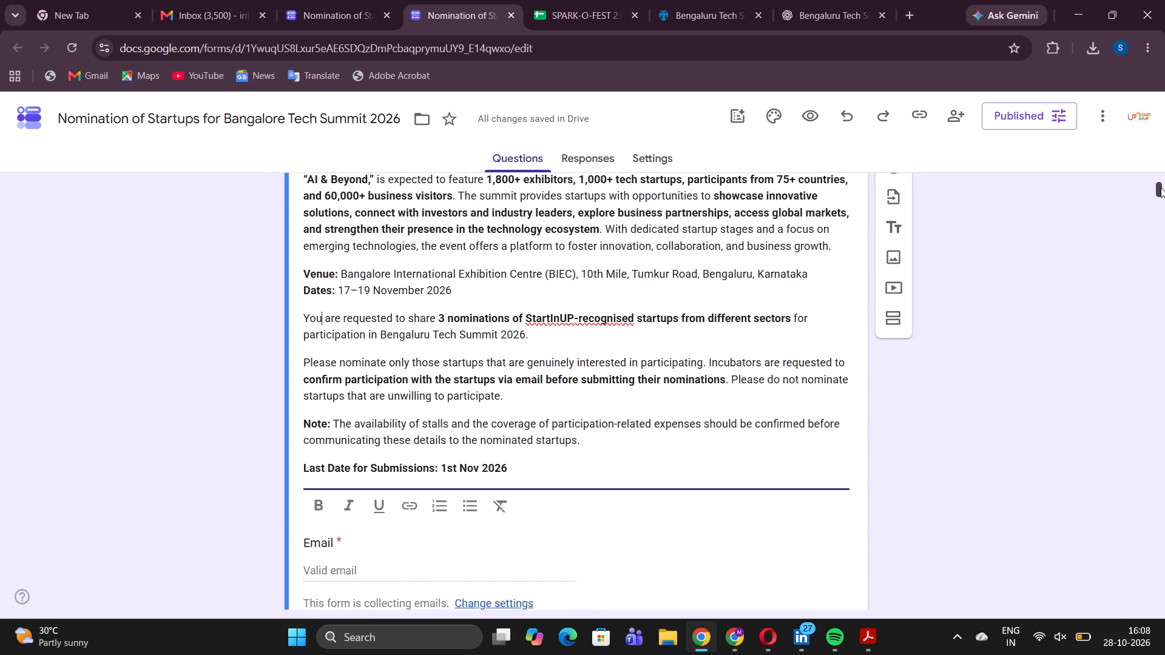
left_click_drag(1161, 187, 1161, 205)
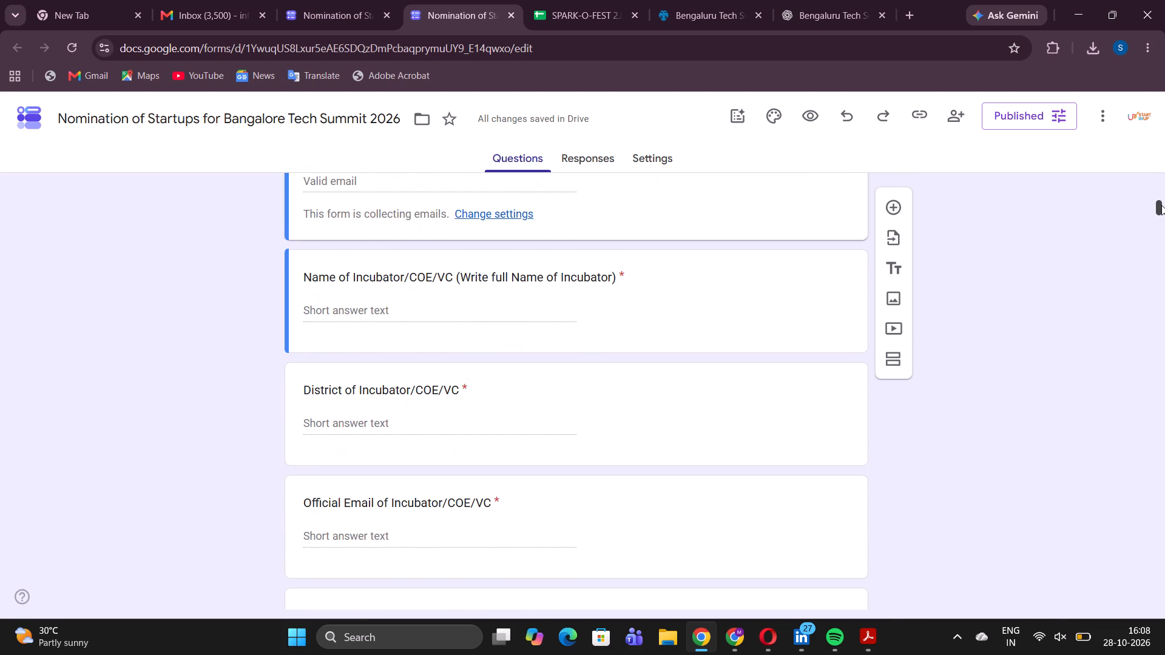
left_click_drag(1161, 205, 1164, 229)
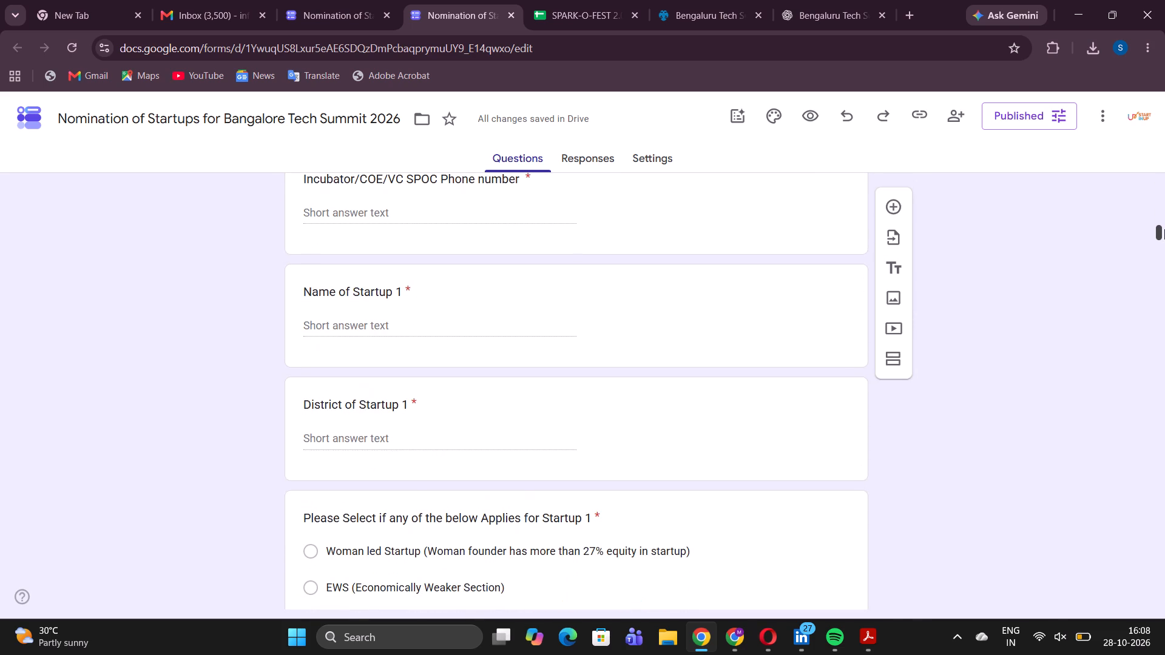
left_click_drag(1164, 229, 1164, 240)
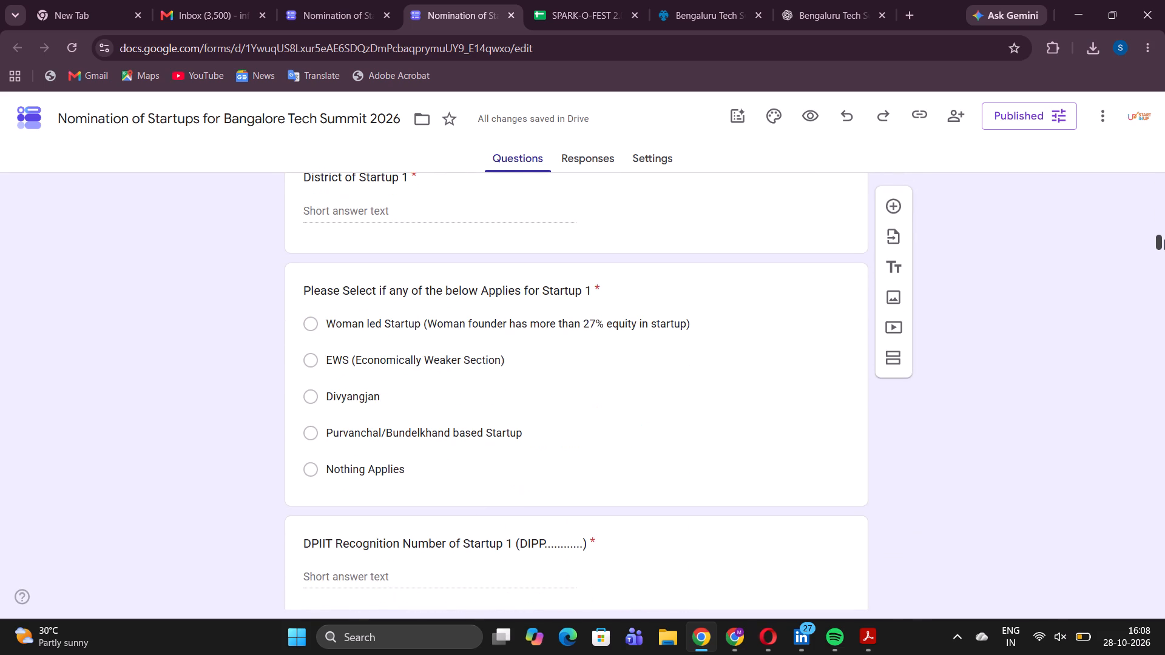
left_click_drag(1164, 240, 1164, 247)
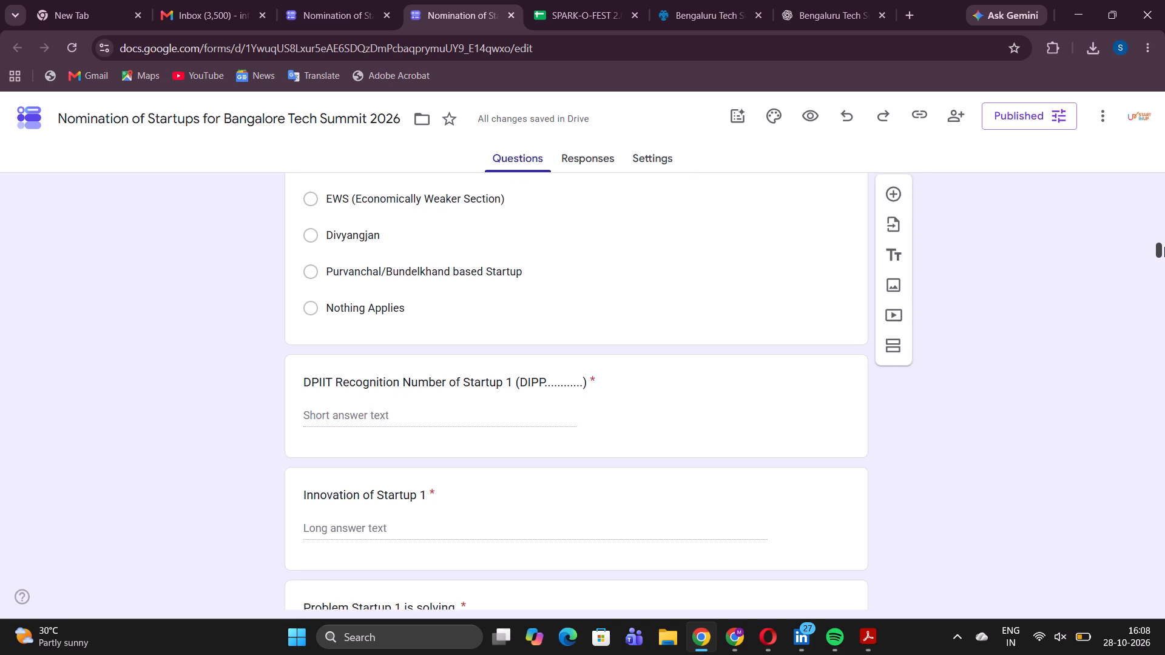
left_click_drag(1164, 247, 1164, 265)
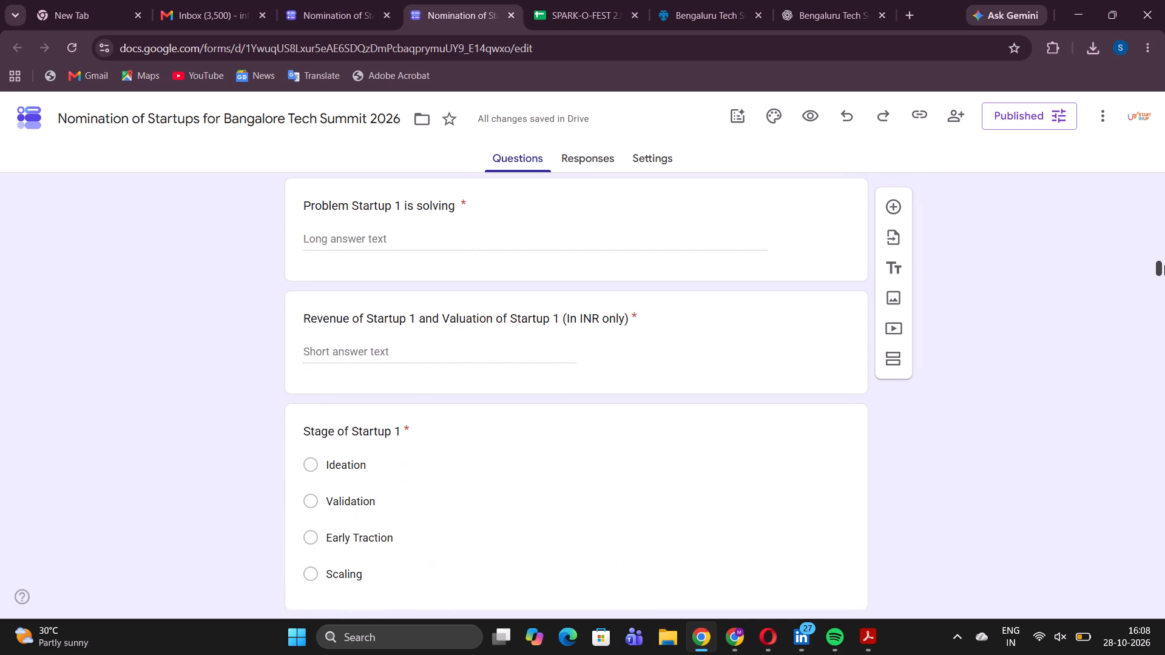
left_click_drag(1164, 265, 1164, 282)
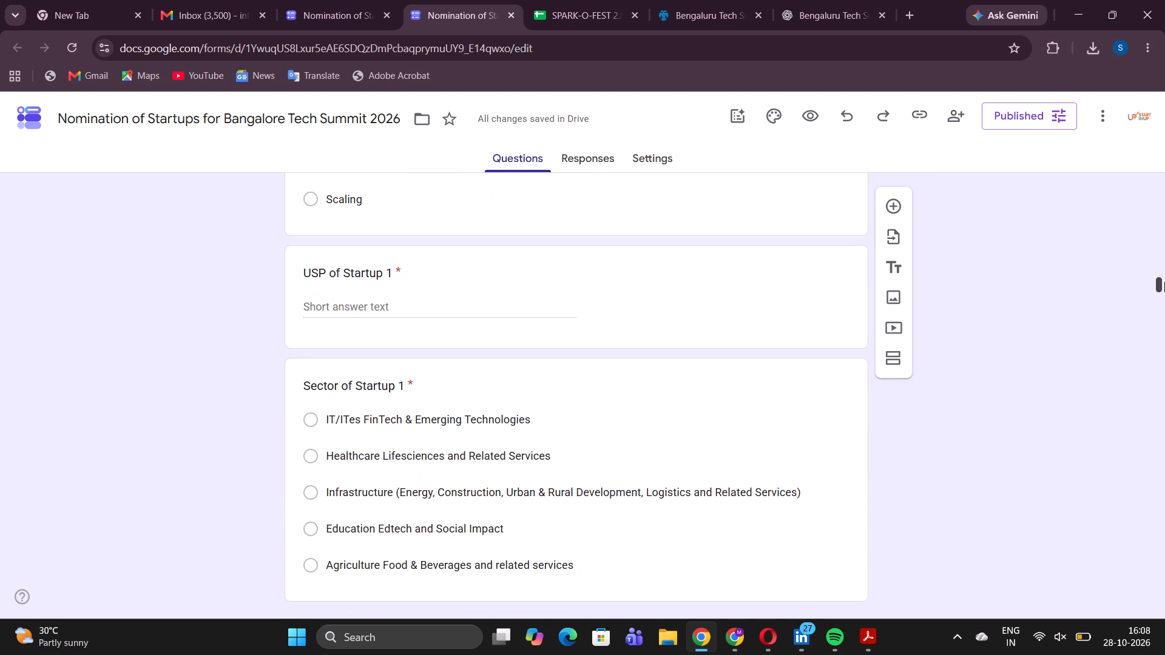
left_click_drag(1164, 282, 1164, 301)
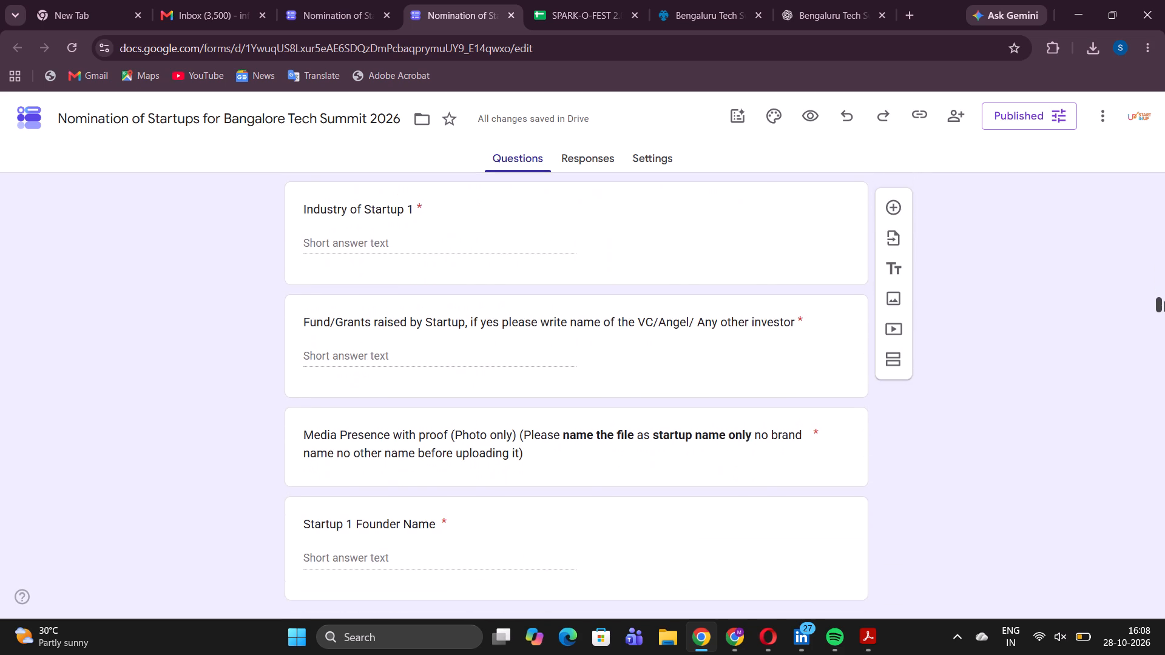
left_click_drag(1164, 301, 1164, 303)
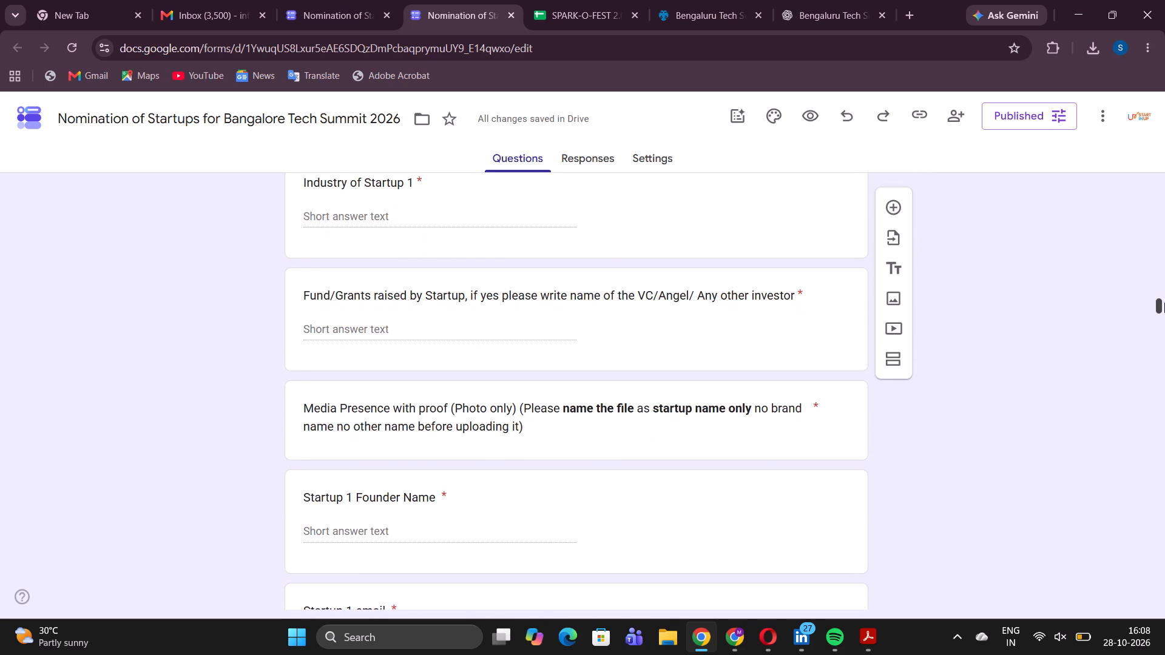
left_click_drag(1164, 303, 1164, 323)
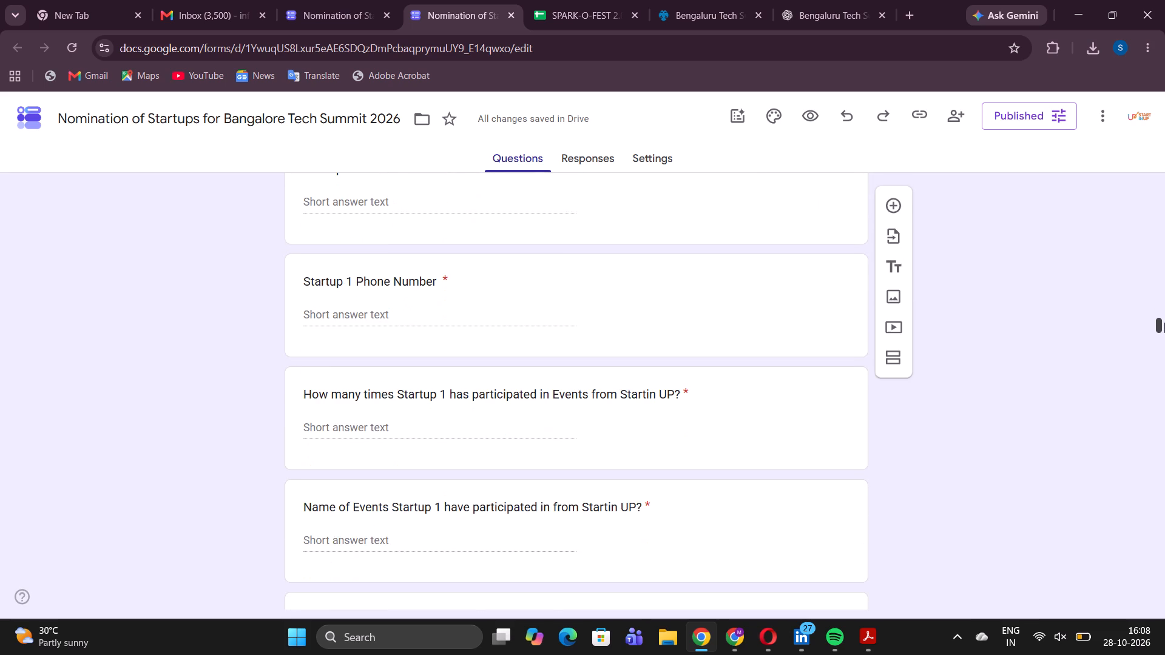
left_click_drag(1164, 323, 1164, 326)
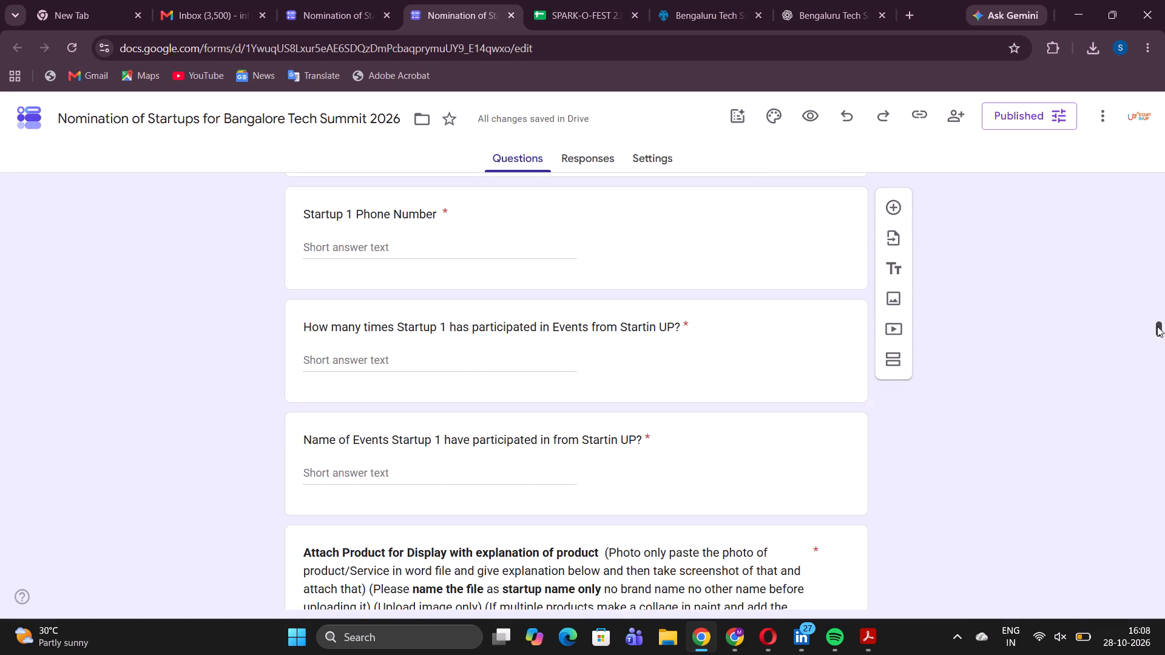
left_click_drag(1161, 323, 1161, 327)
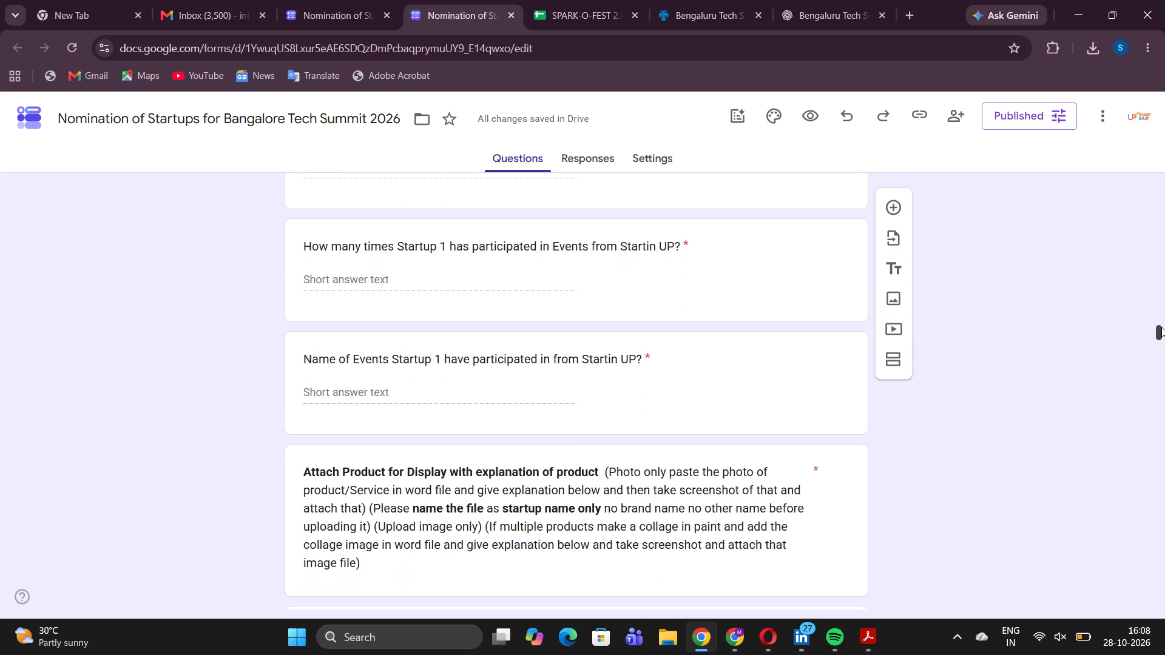
left_click_drag(1161, 327, 1163, 334)
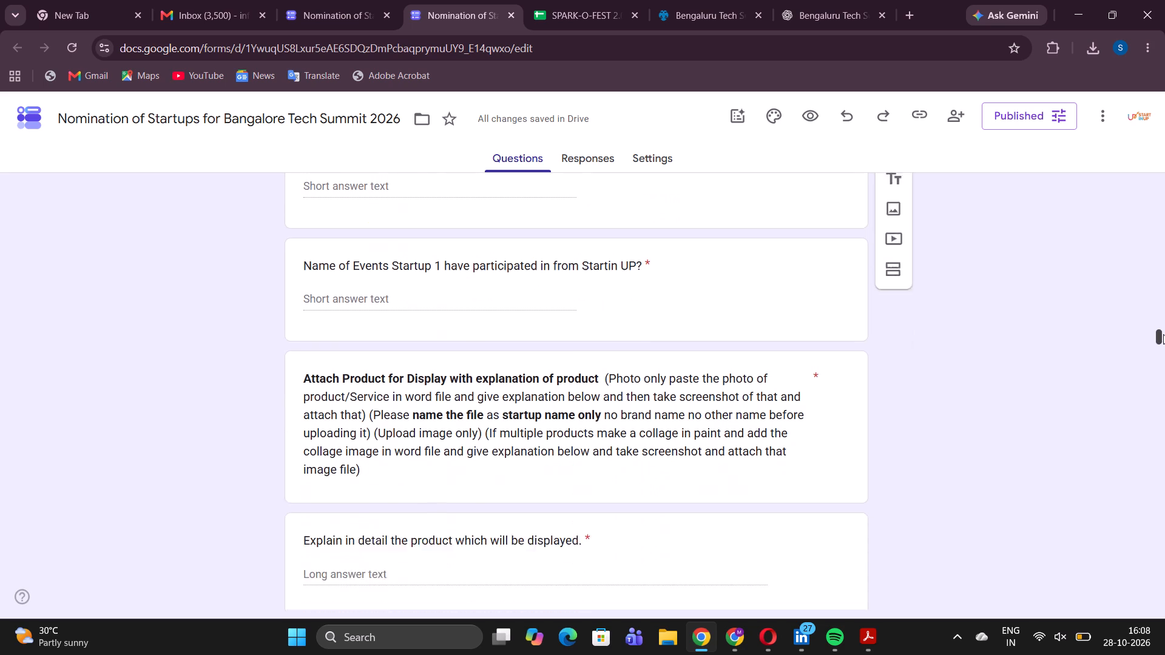
left_click_drag(1163, 334, 1164, 341)
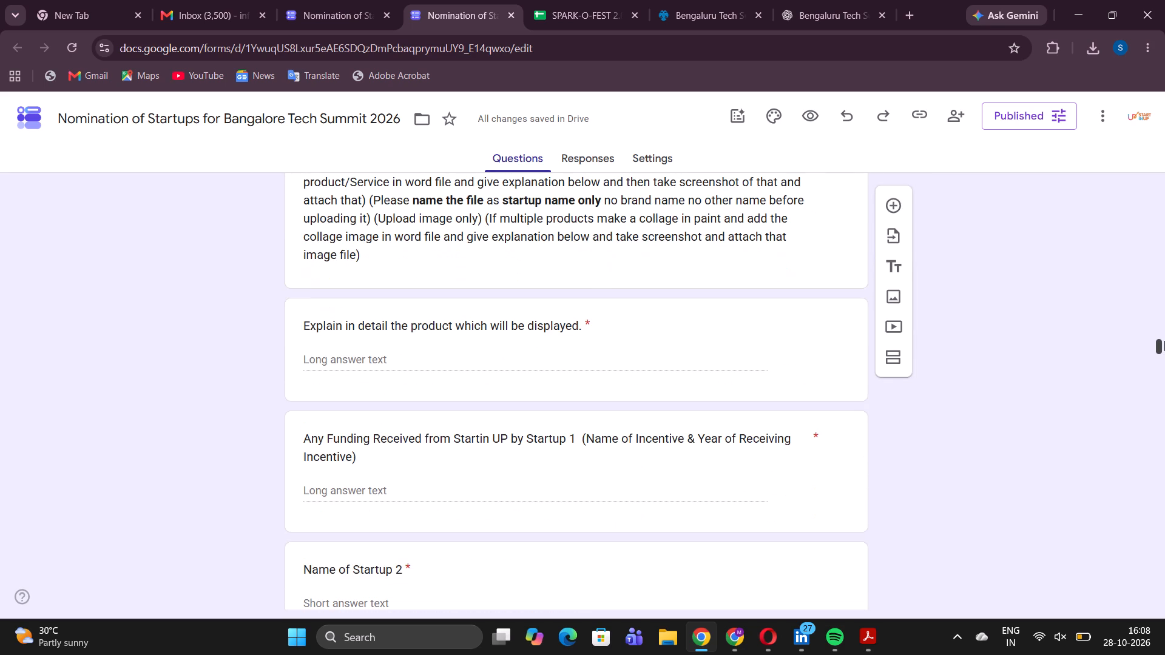
left_click_drag(1164, 341, 1164, 351)
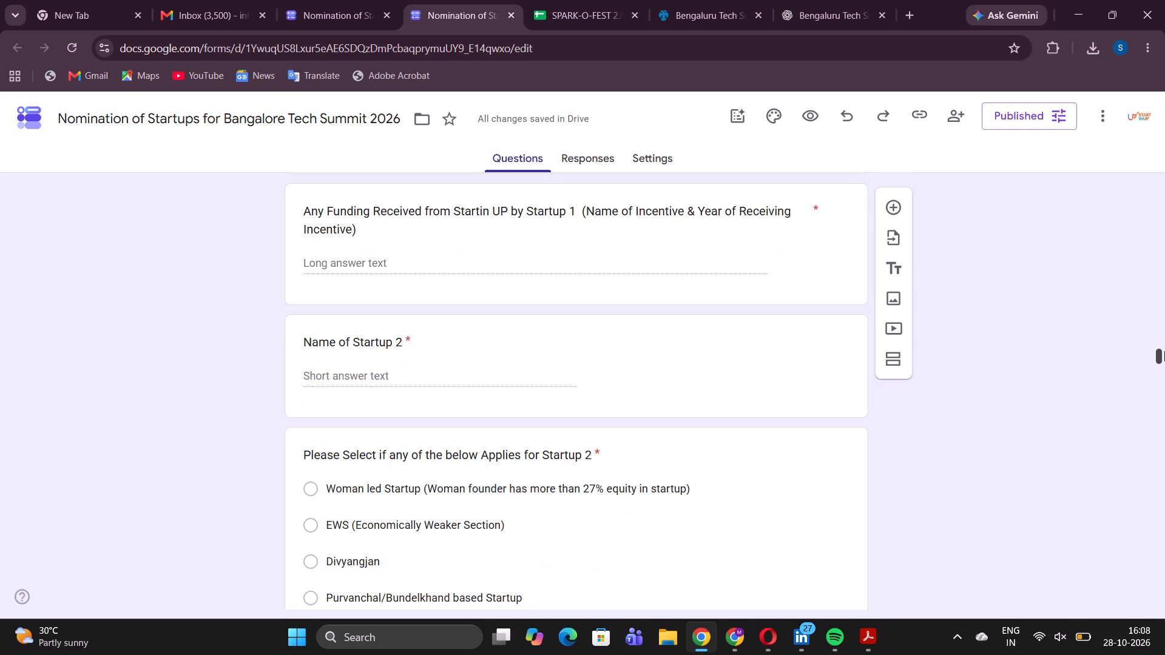
left_click_drag(1164, 351, 1164, 403)
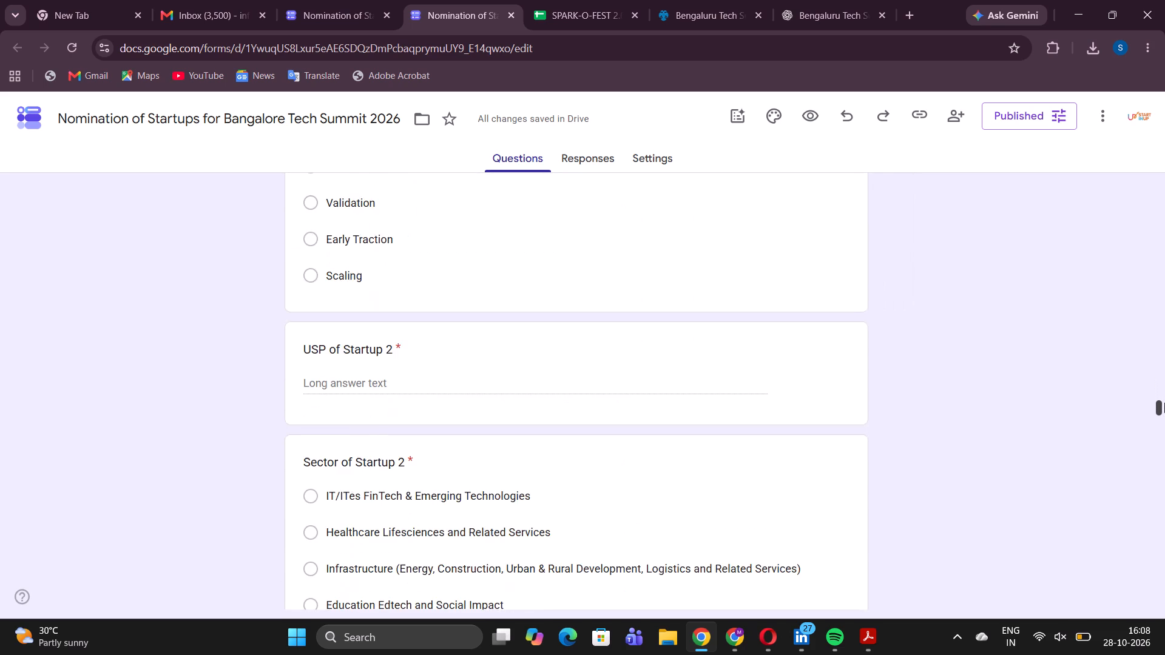
left_click_drag(1164, 403, 1164, 433)
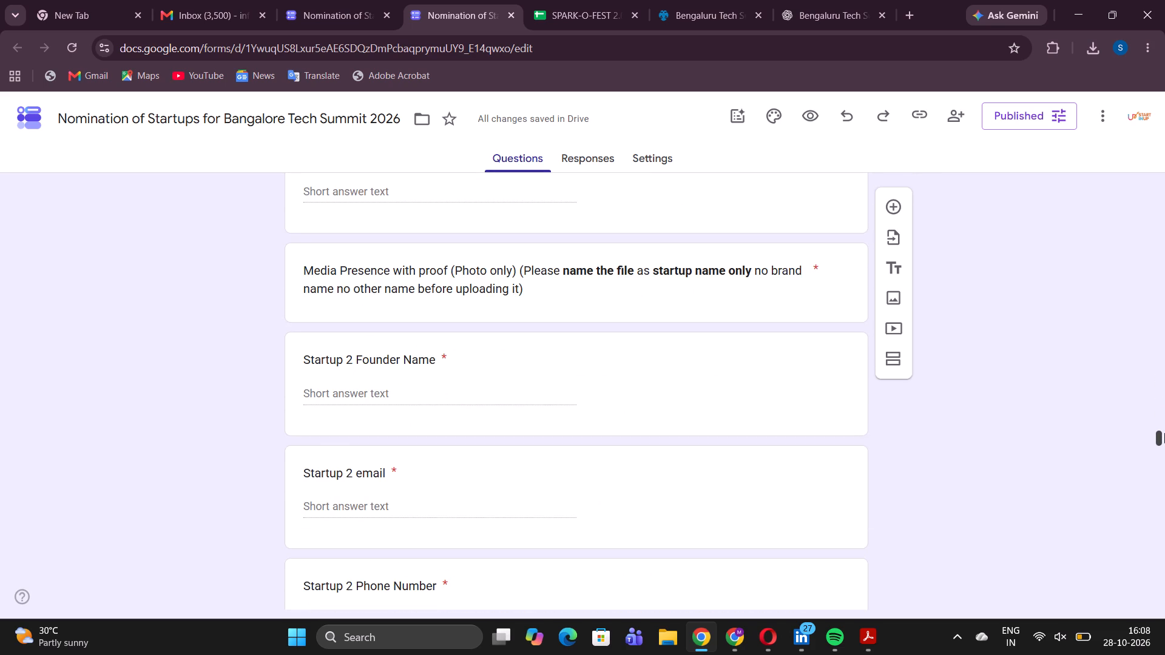
left_click_drag(1164, 433, 1164, 454)
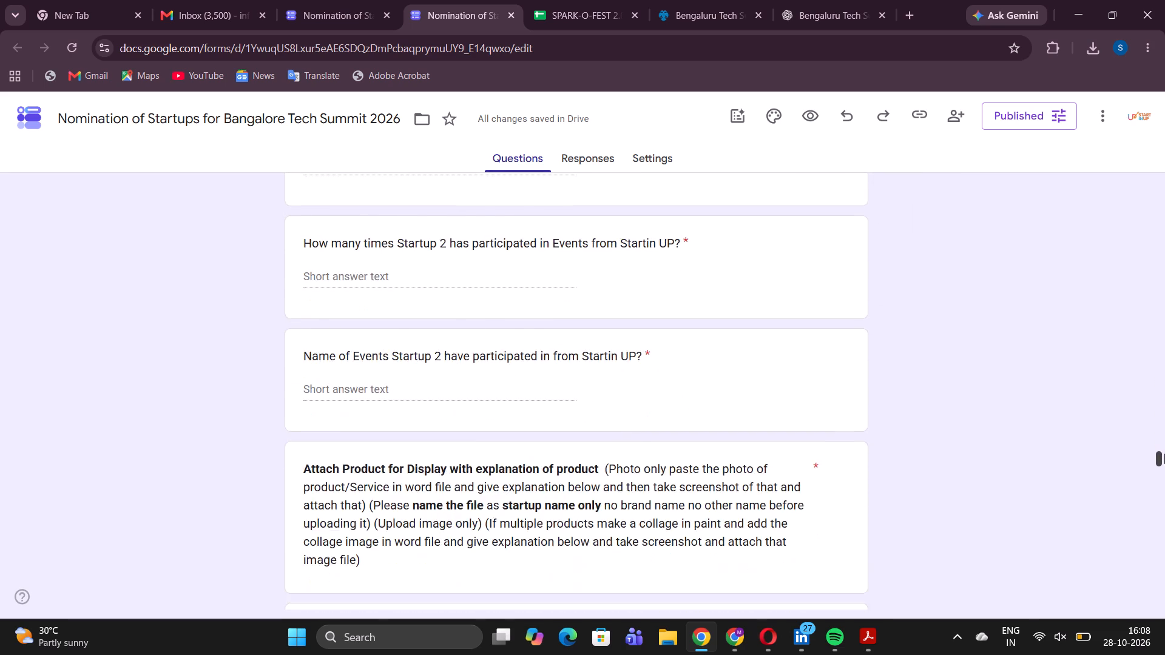
left_click_drag(1164, 454, 1164, 491)
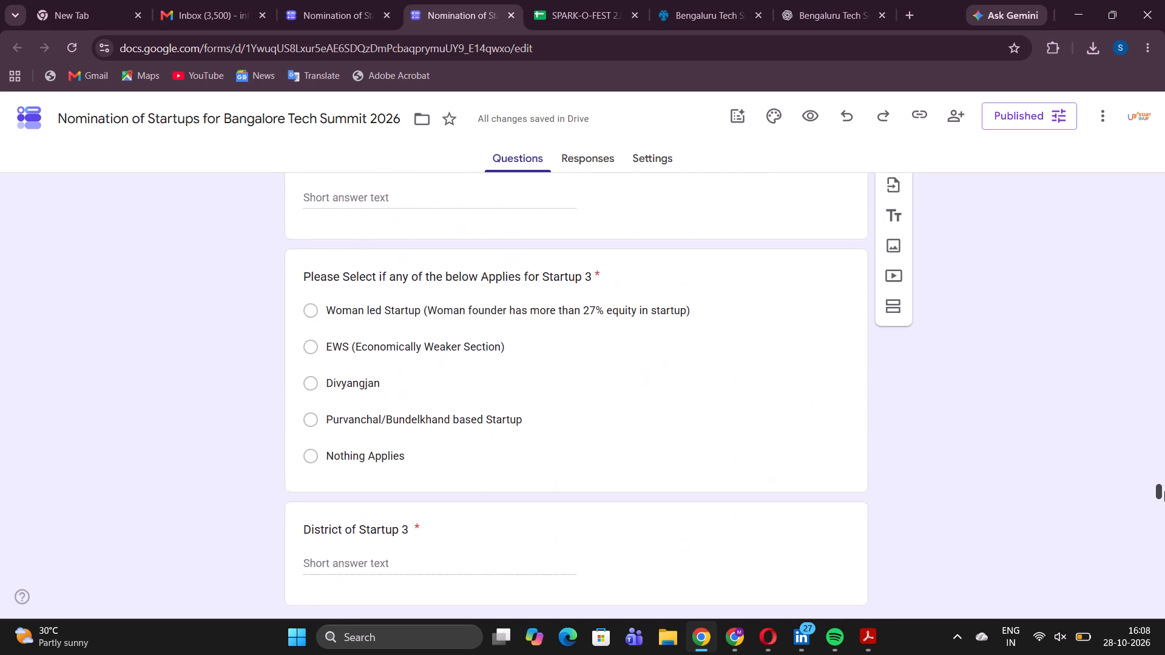
left_click_drag(1164, 491, 1164, 554)
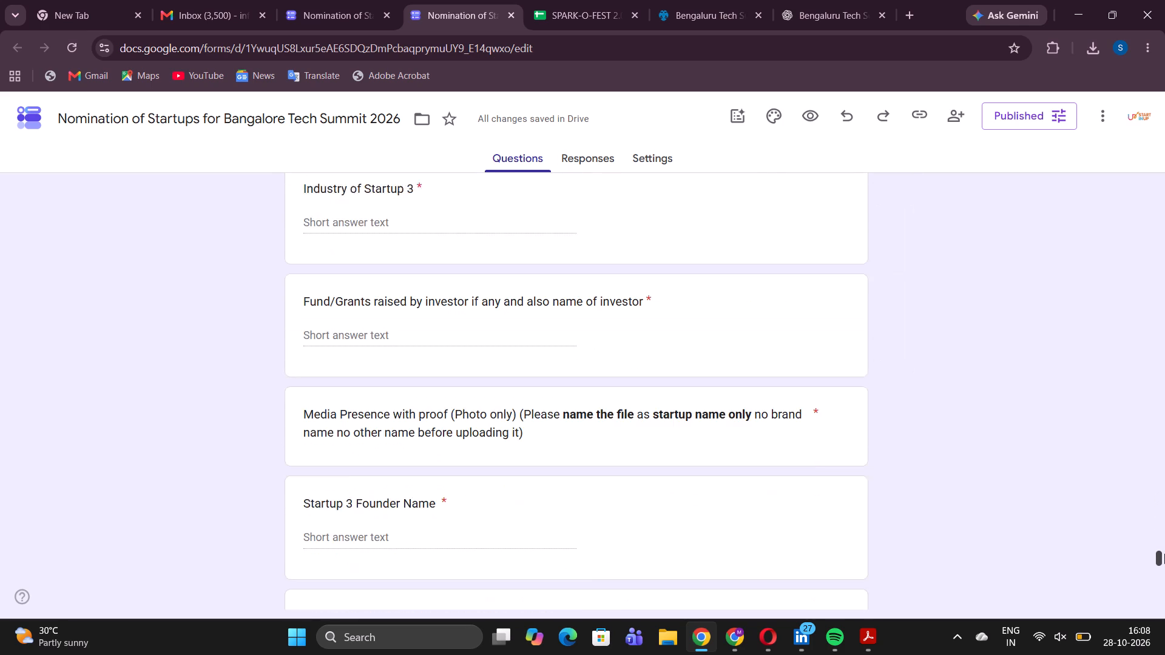
Review the remaining Startup 3 questions to the form's end, and recheck the Startup 3, 2 and 1 sections back up to the description.
left_click_drag(1164, 554, 1164, 597)
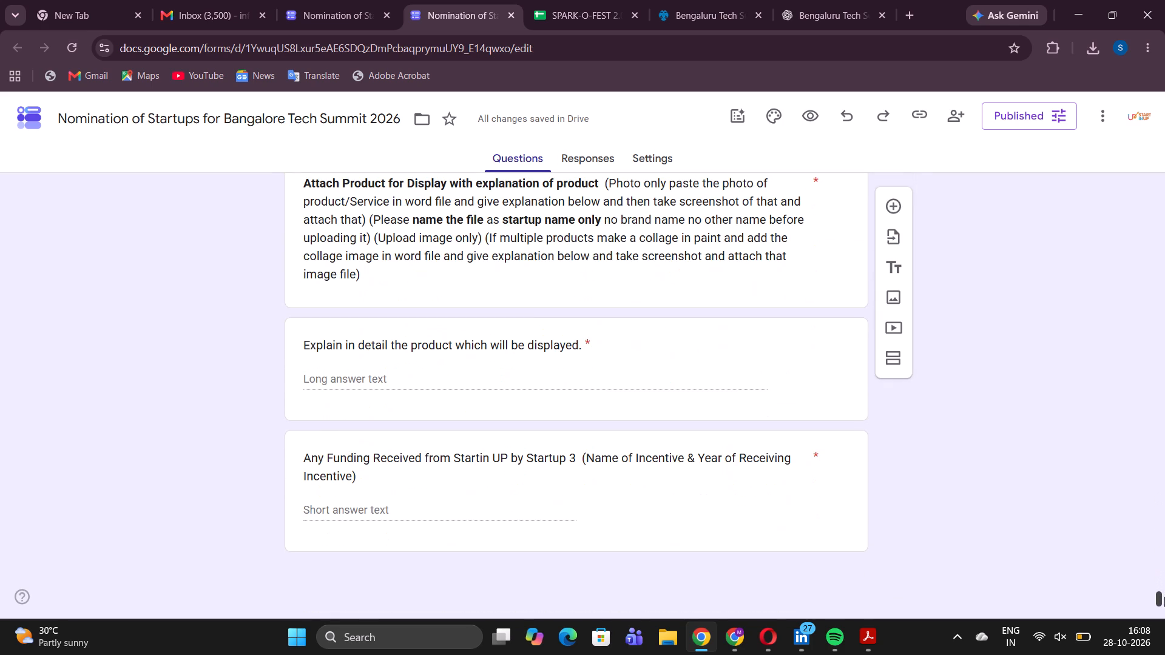
left_click_drag(1164, 597, 1164, 594)
left_click_drag(1164, 594, 1164, 541)
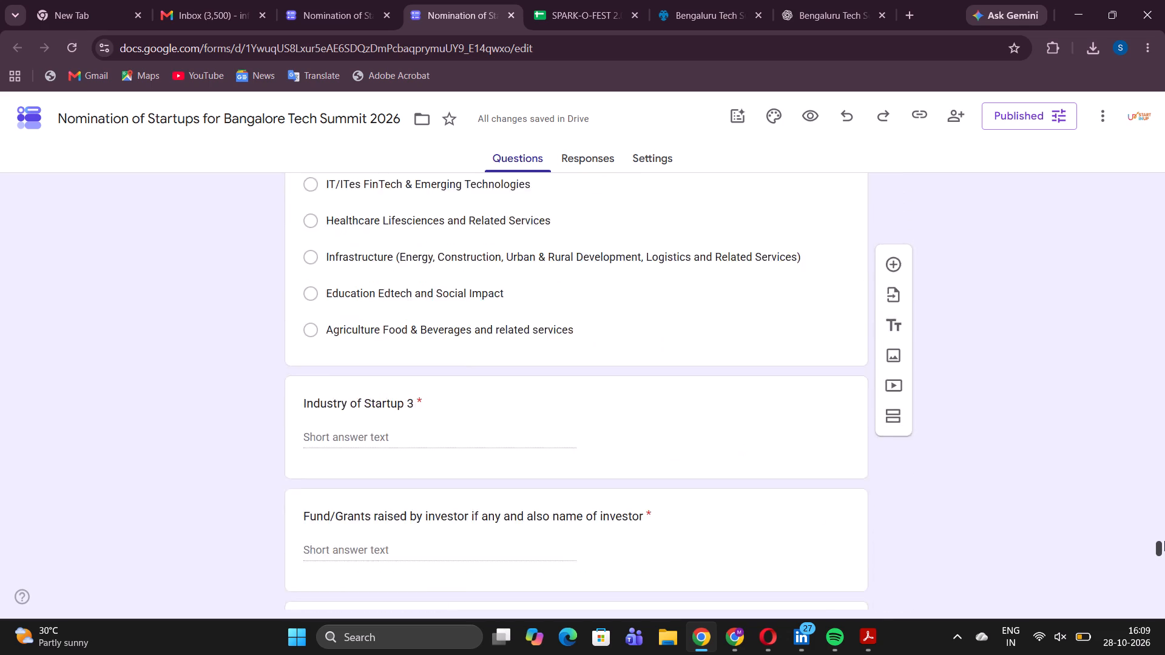
left_click_drag(1164, 541, 1164, 497)
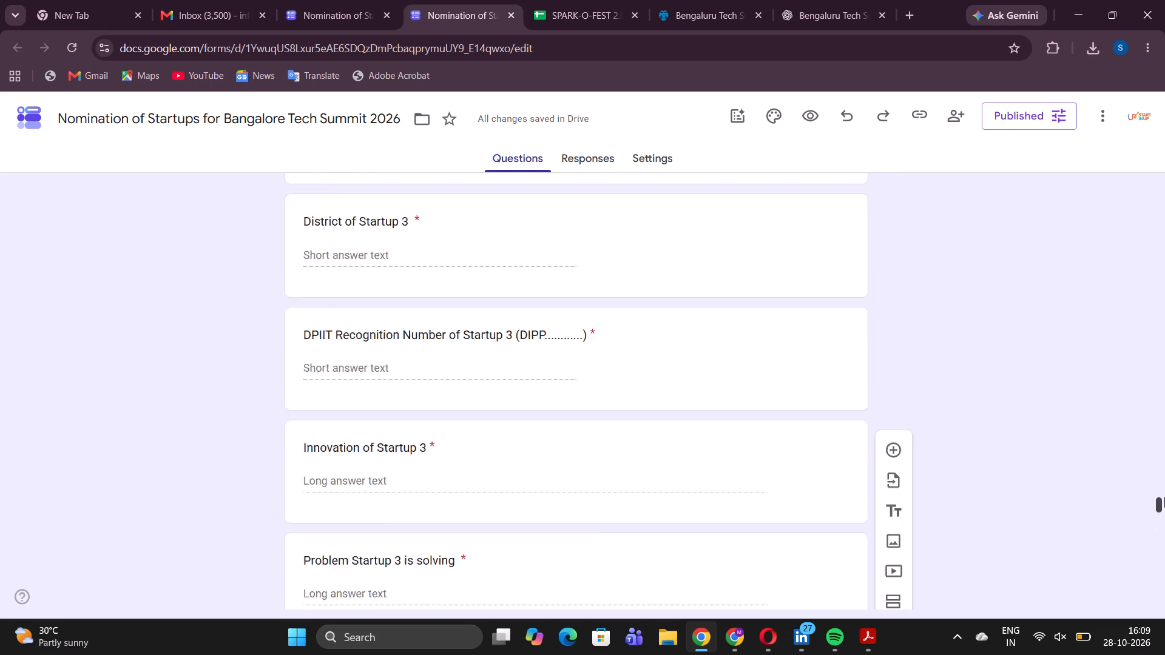
left_click_drag(1164, 497, 1164, 471)
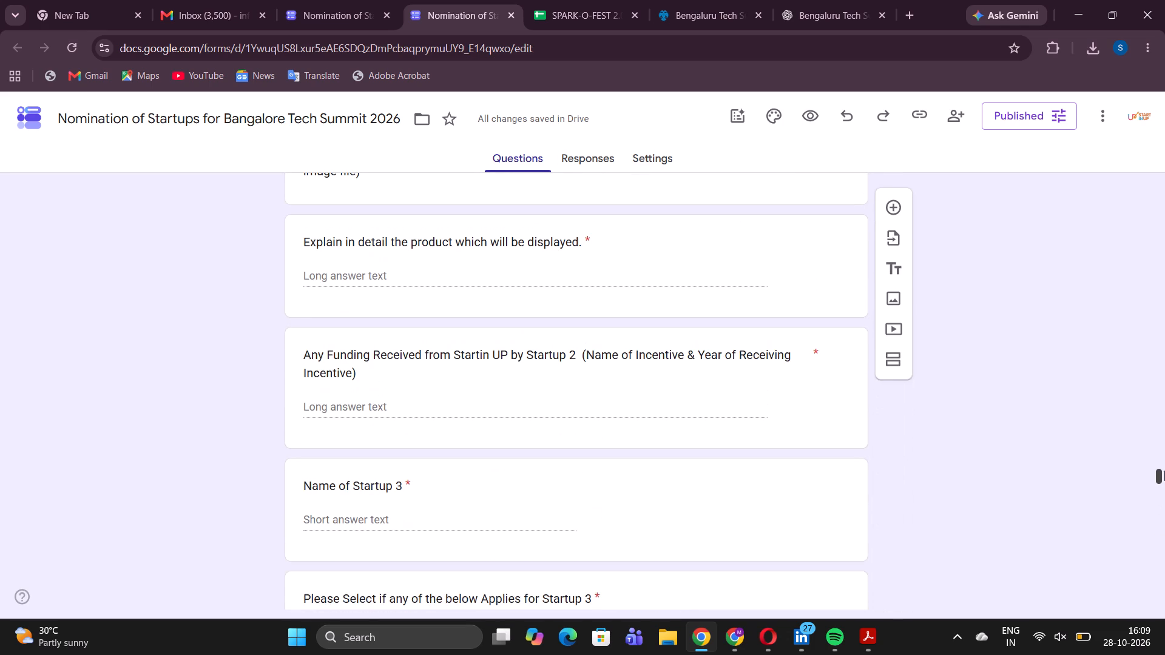
left_click_drag(1164, 471, 1164, 455)
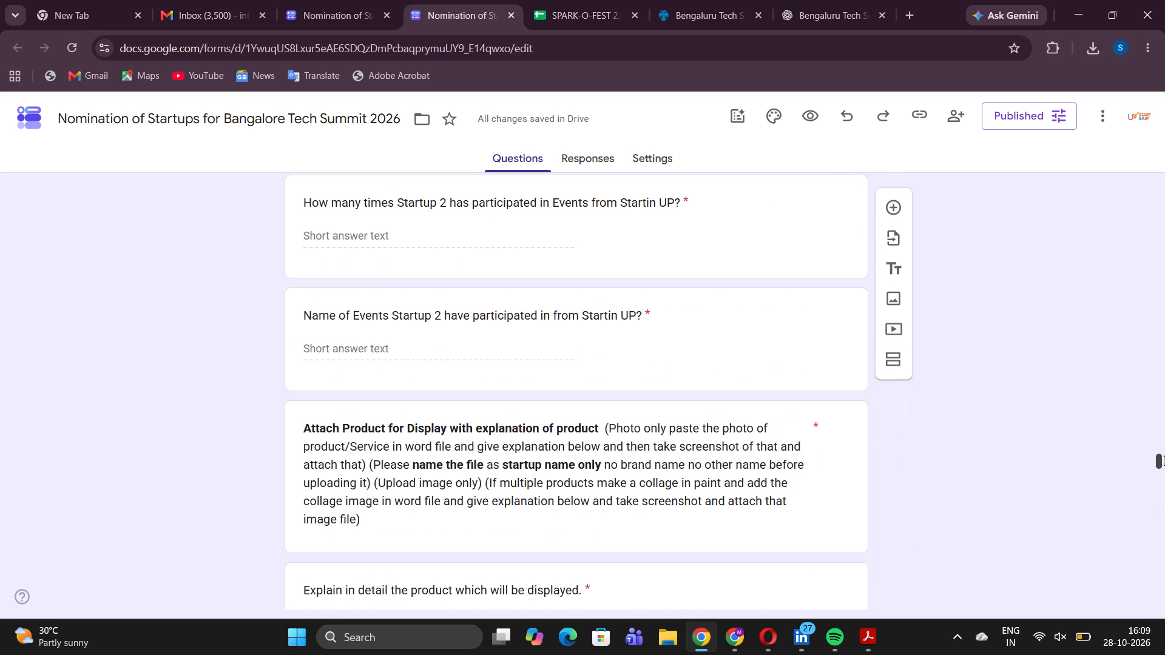
left_click_drag(1164, 455, 1164, 344)
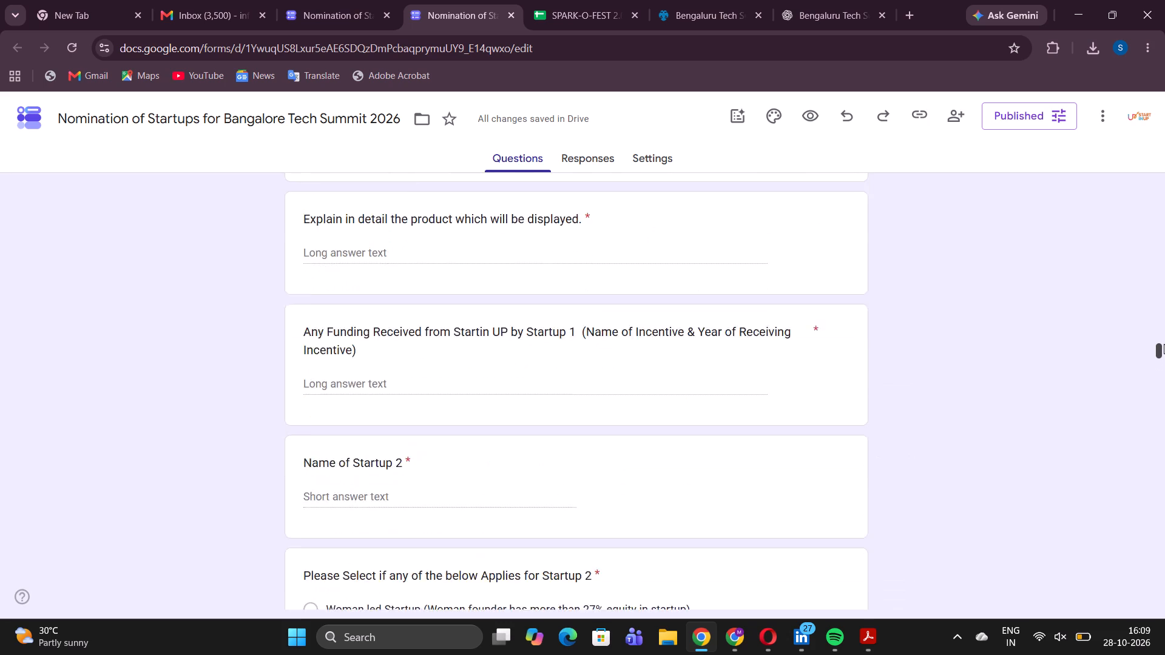
left_click_drag(1164, 344, 1164, 158)
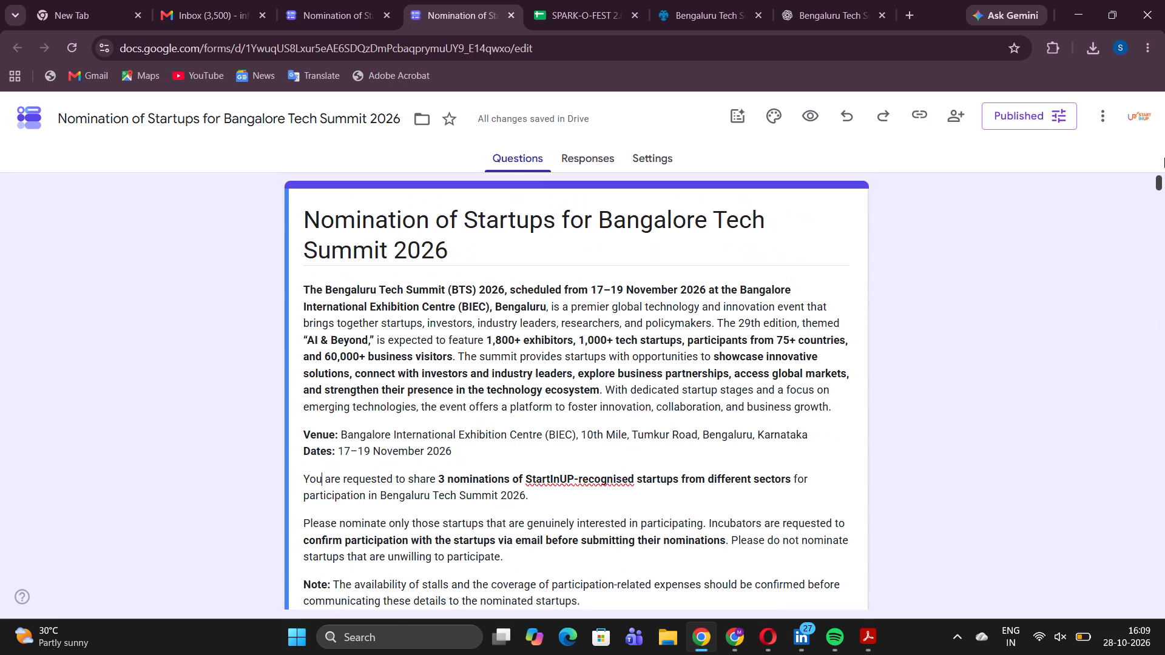
left_click_drag(1164, 158, 1164, 91)
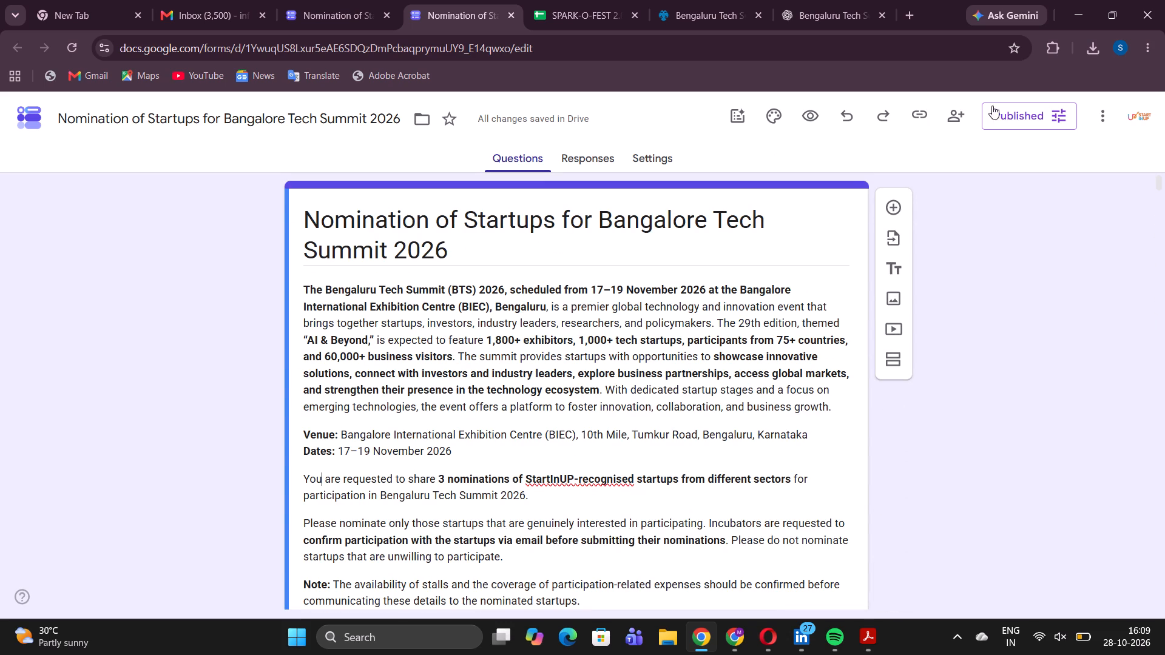
Save the form's published options, accepting responses from anyone with the link.
left_click(1004, 108)
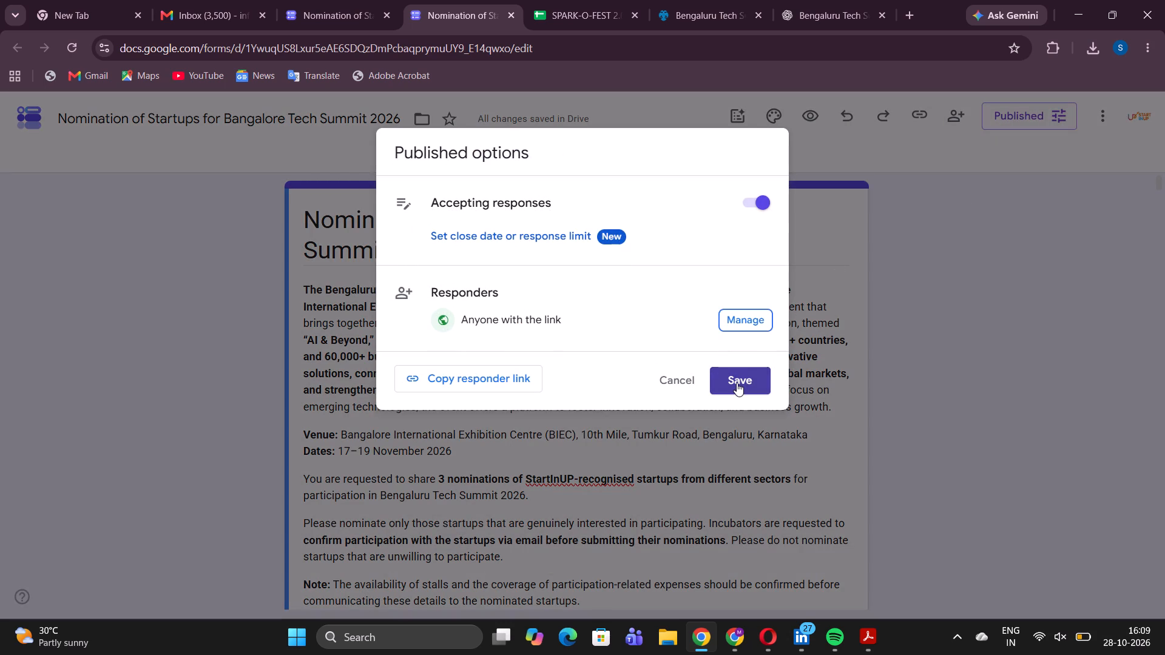
left_click(737, 383)
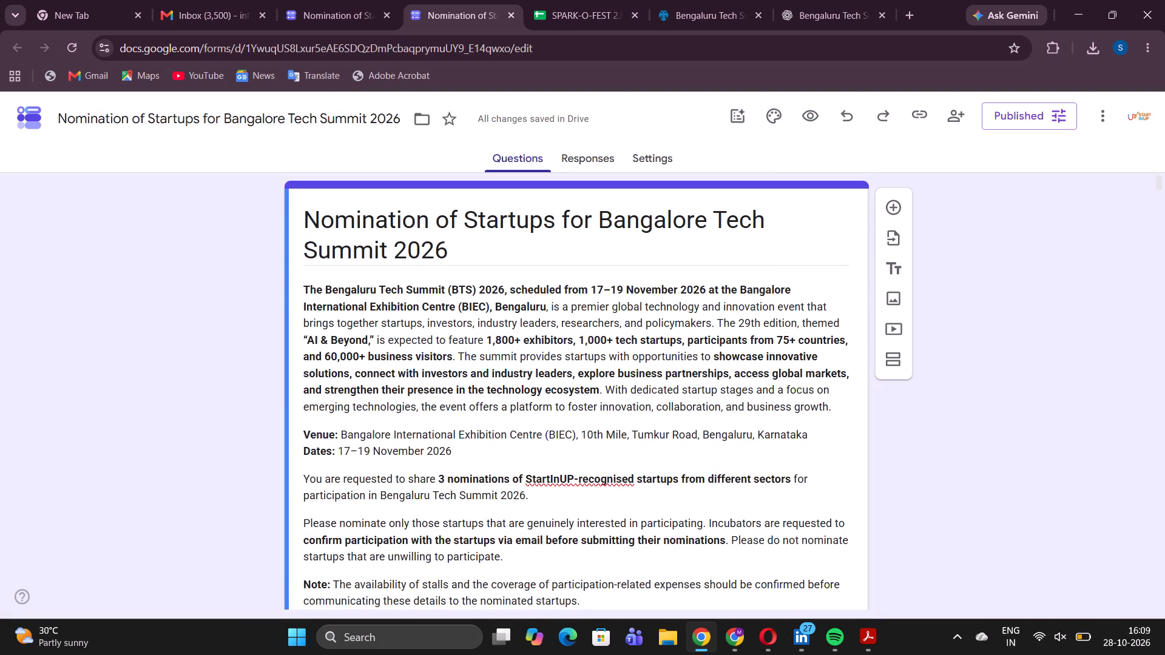
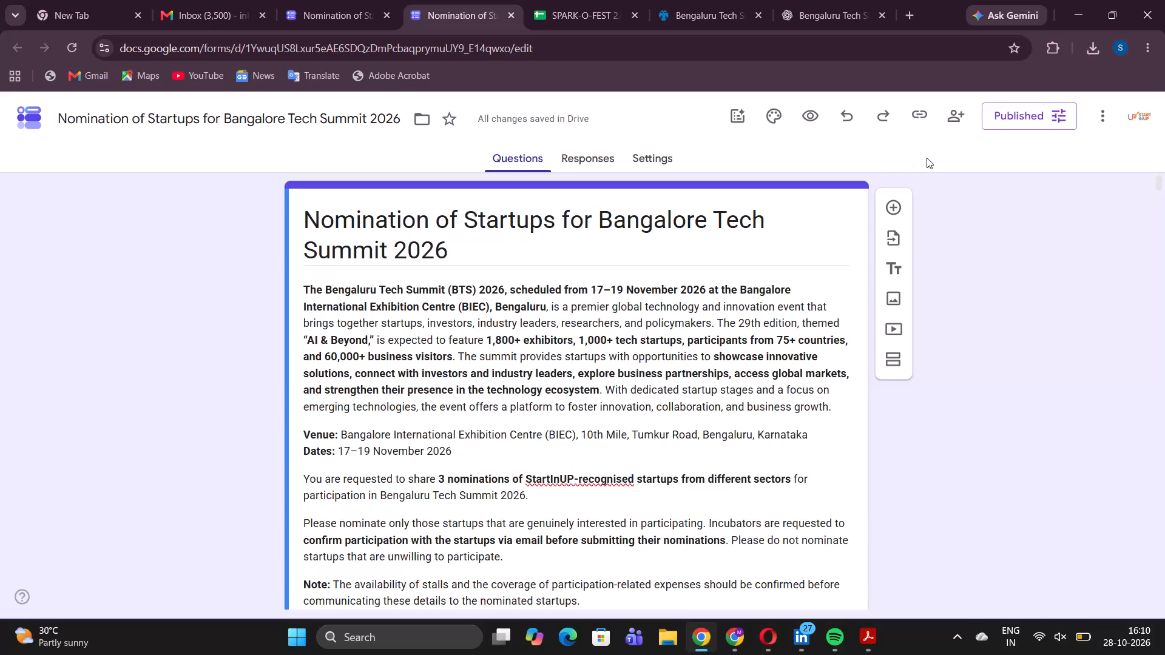
left_click(1017, 127)
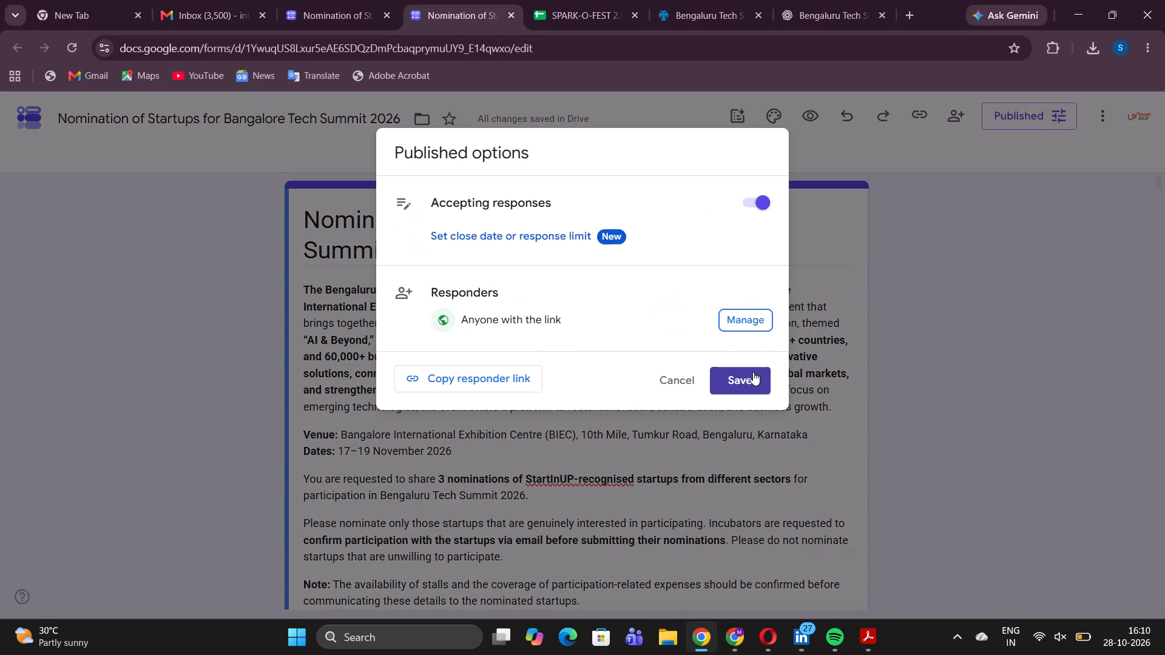
left_click(746, 375)
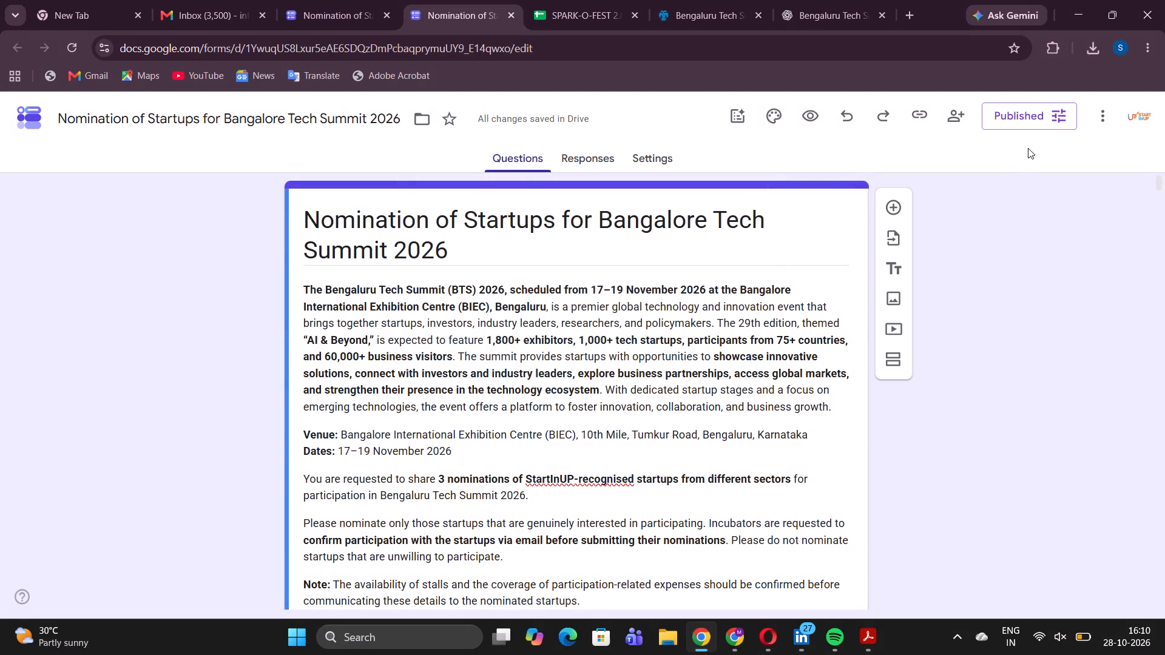
left_click(1044, 126)
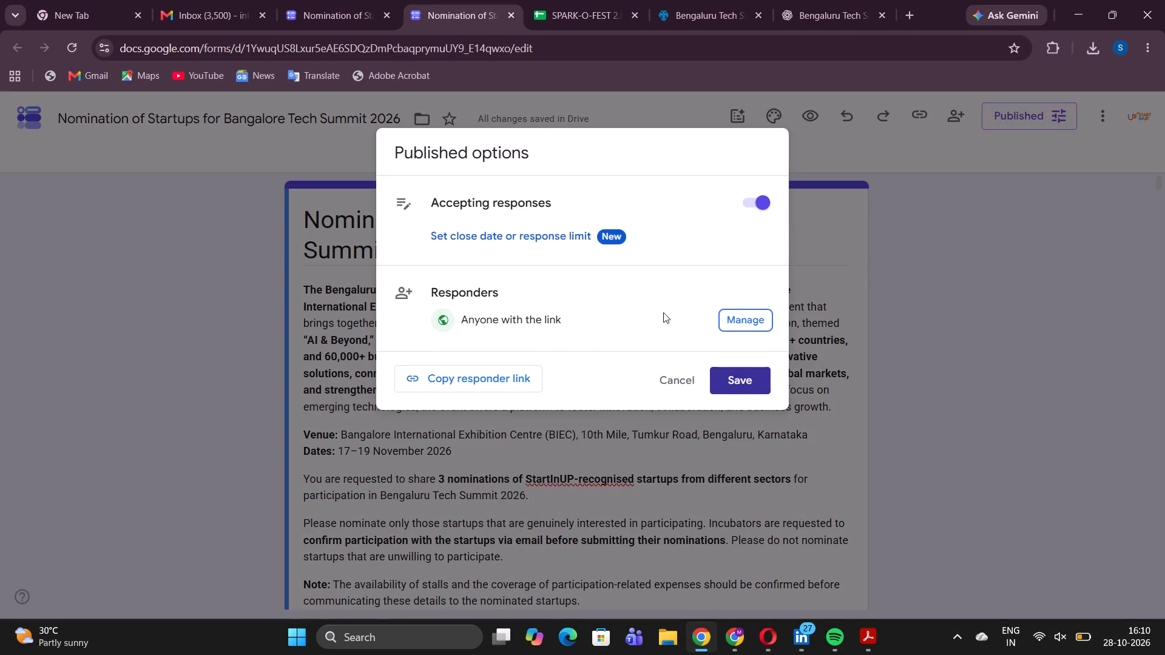
left_click(507, 385)
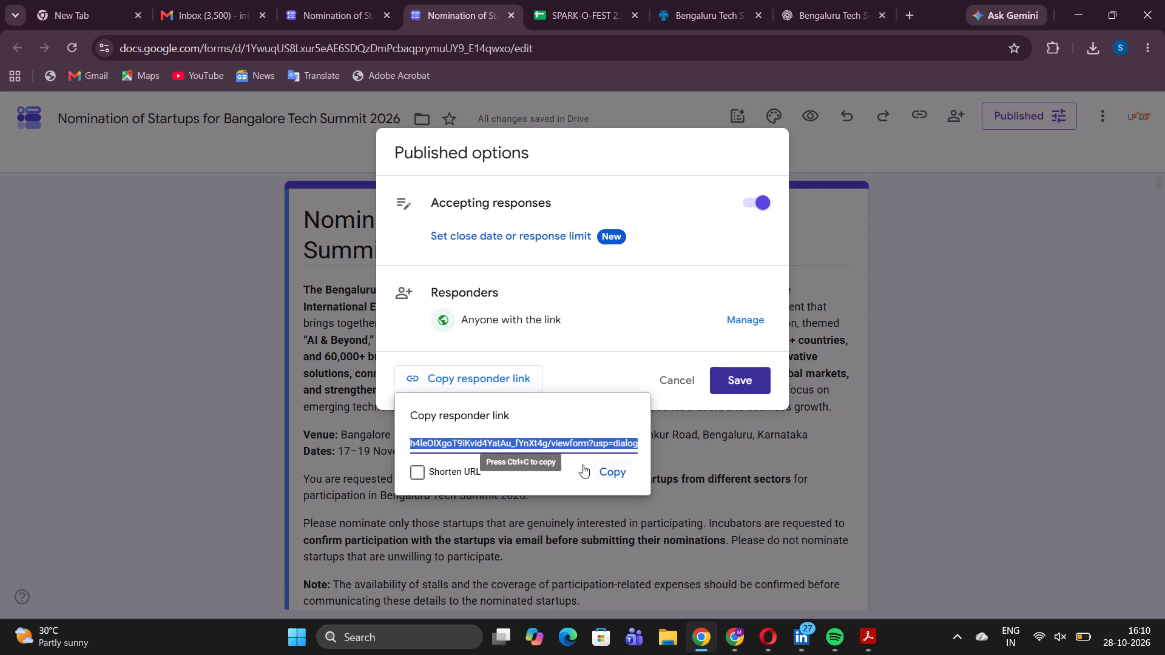
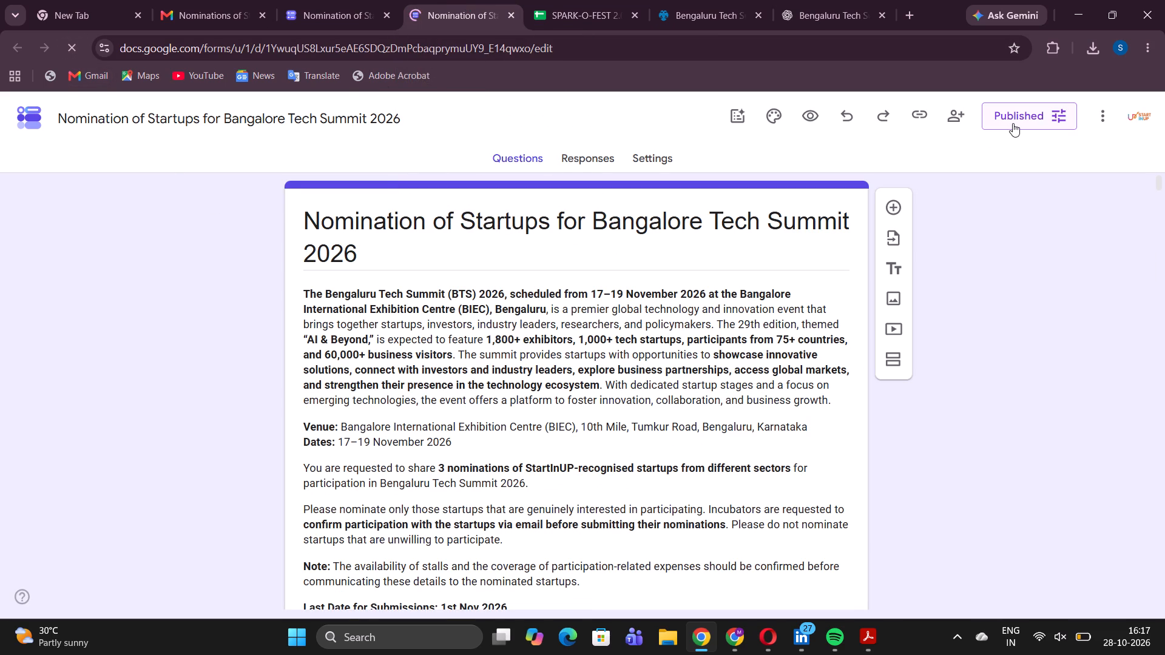
Check the nomination form's published options and save them with responses accepted from anyone with the link.
left_click(1015, 125)
left_click(1040, 119)
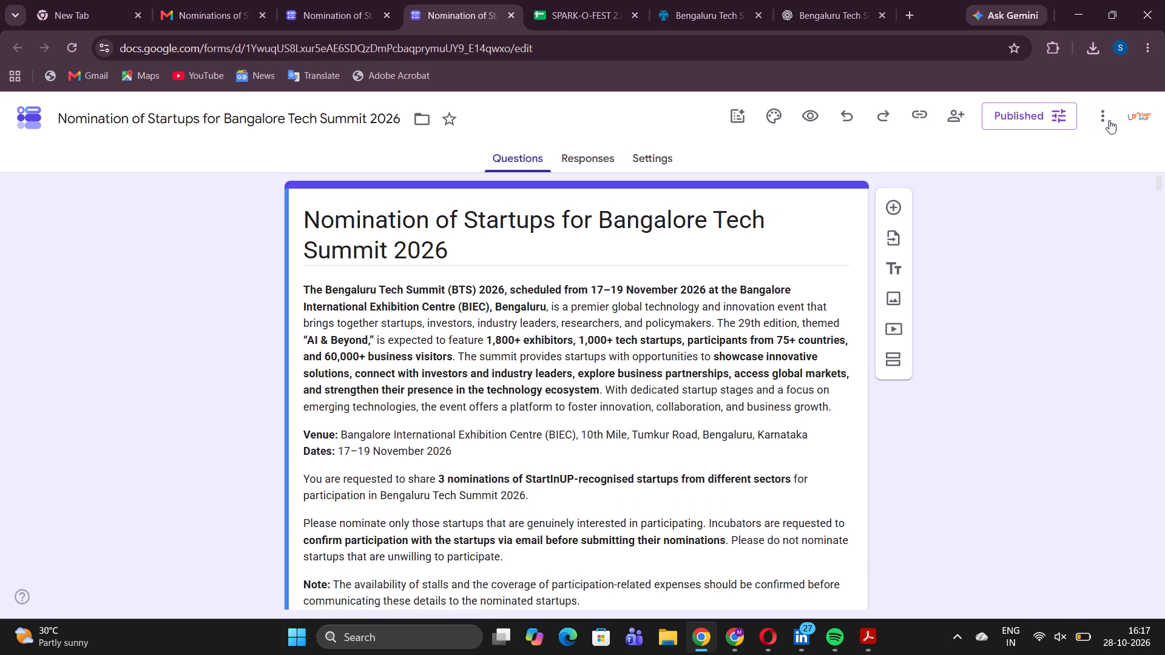
left_click(1057, 119)
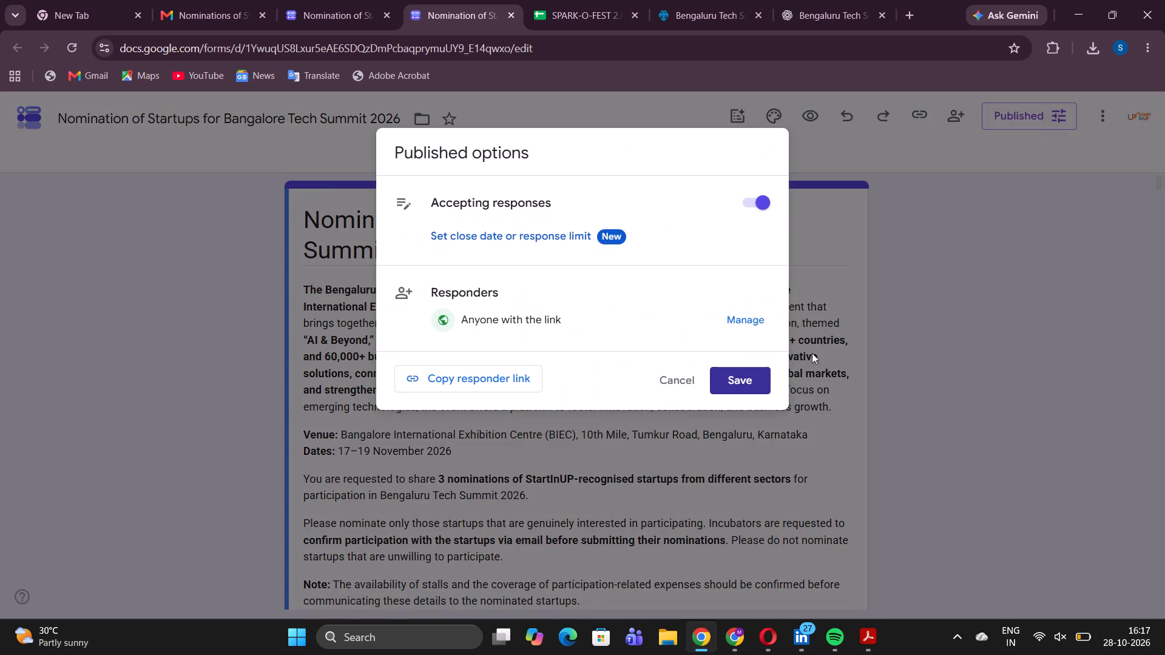
left_click(757, 381)
left_click(957, 355)
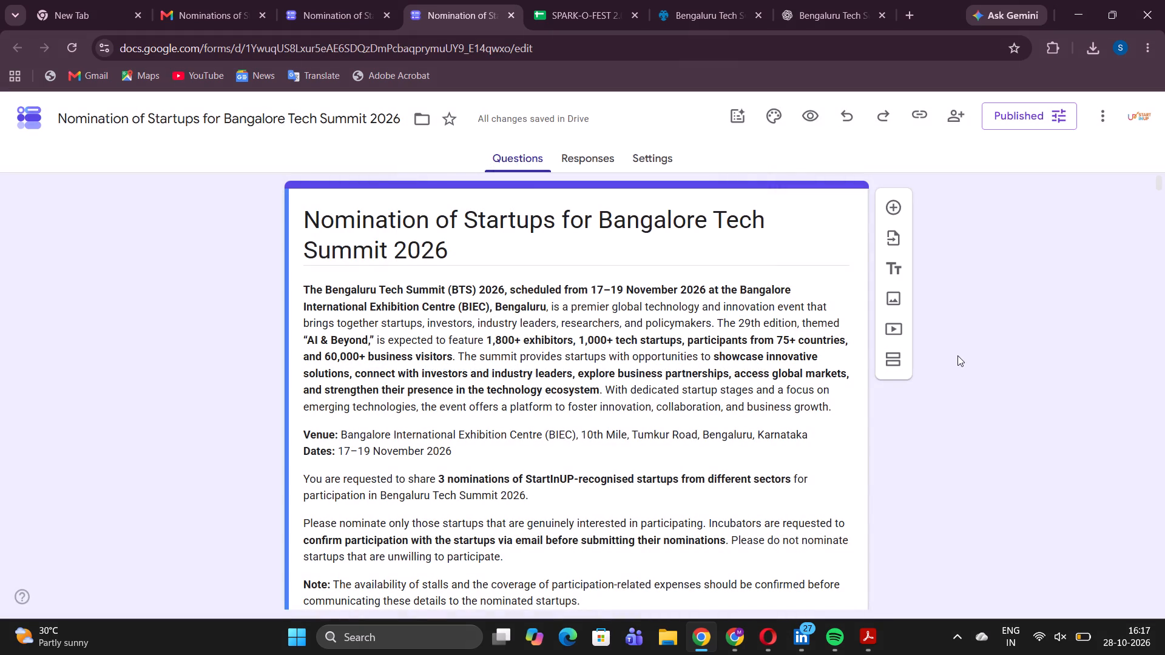
left_click(1161, 186)
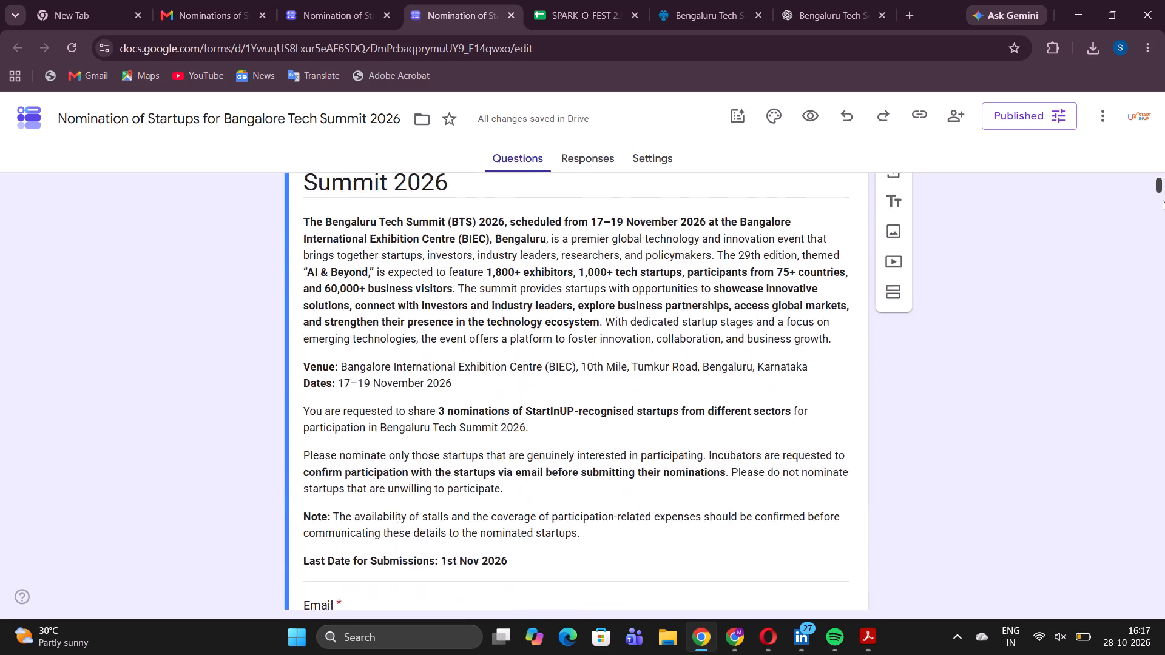
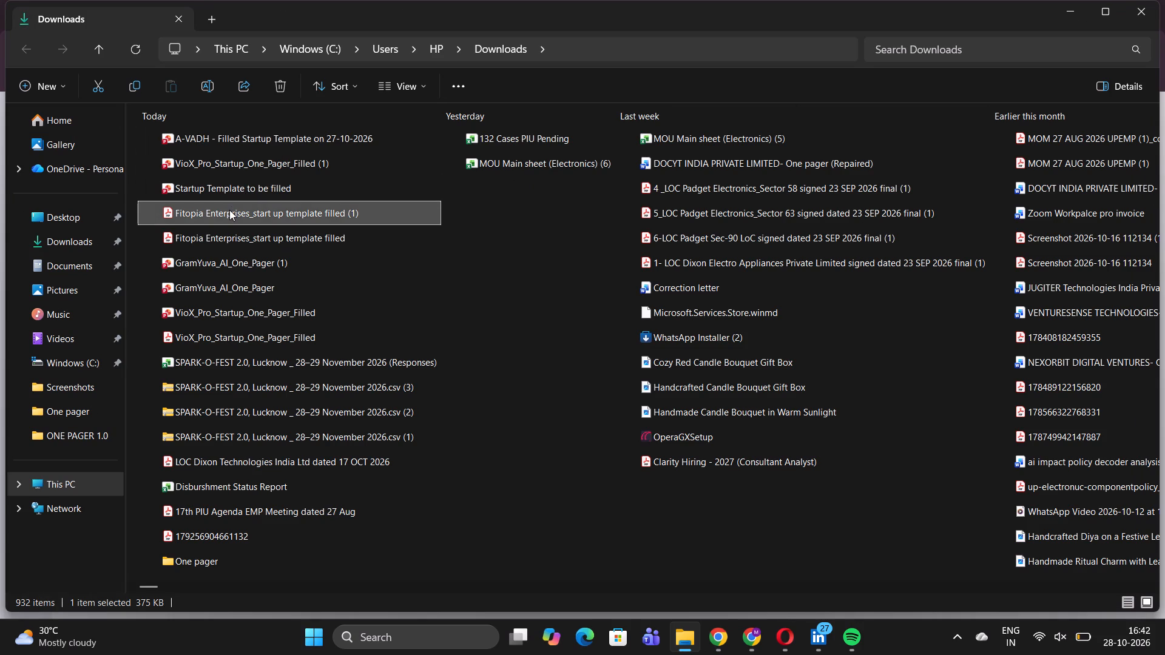
Delete Fitopia Enterprises_start up template filled (1), GramYuva_AI_One_Pager and both VioX_Pro_Startup_One_Pager_Filled files without a number suffix from Downloads.
key("Delete")
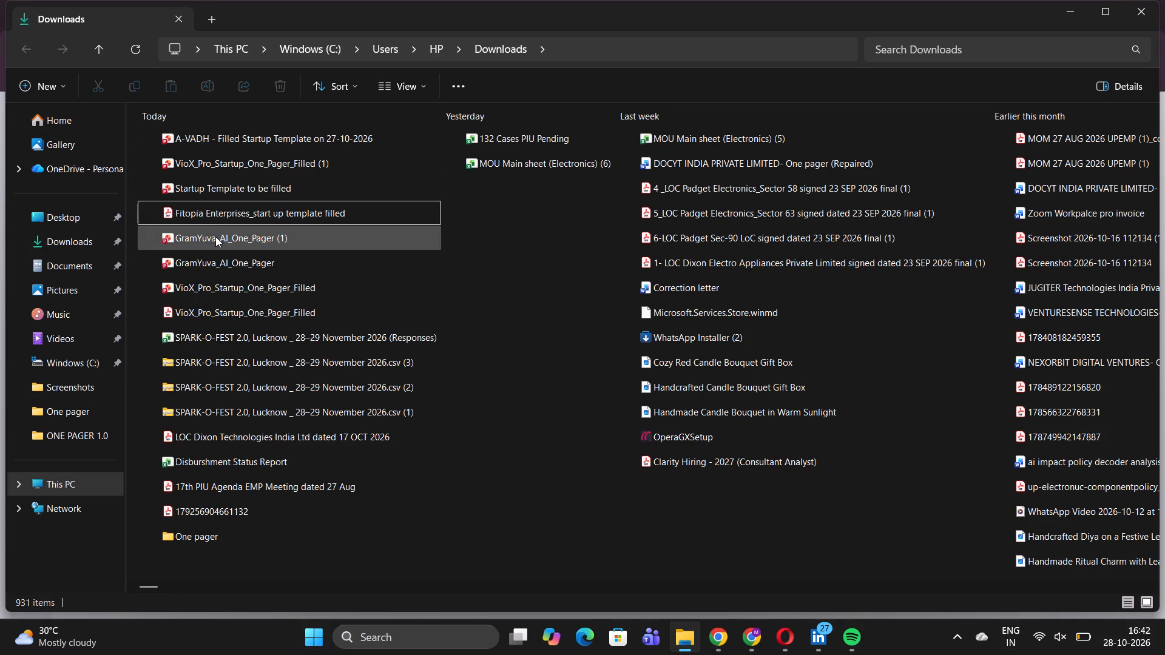
left_click(204, 260)
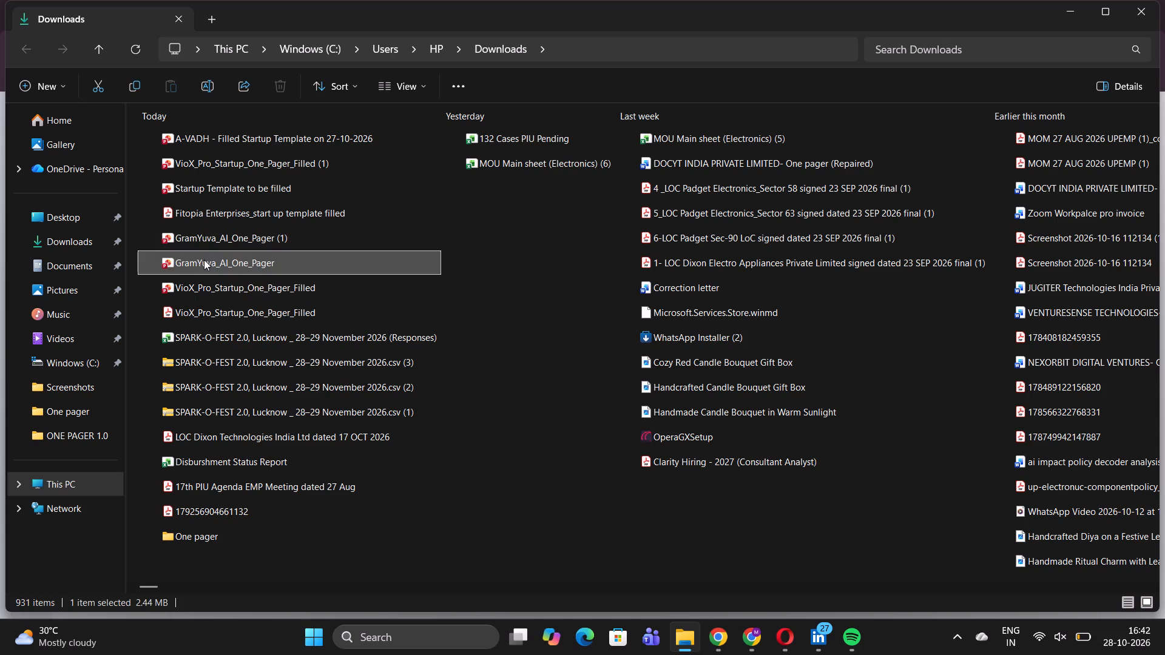
key("Delete")
left_click(201, 264)
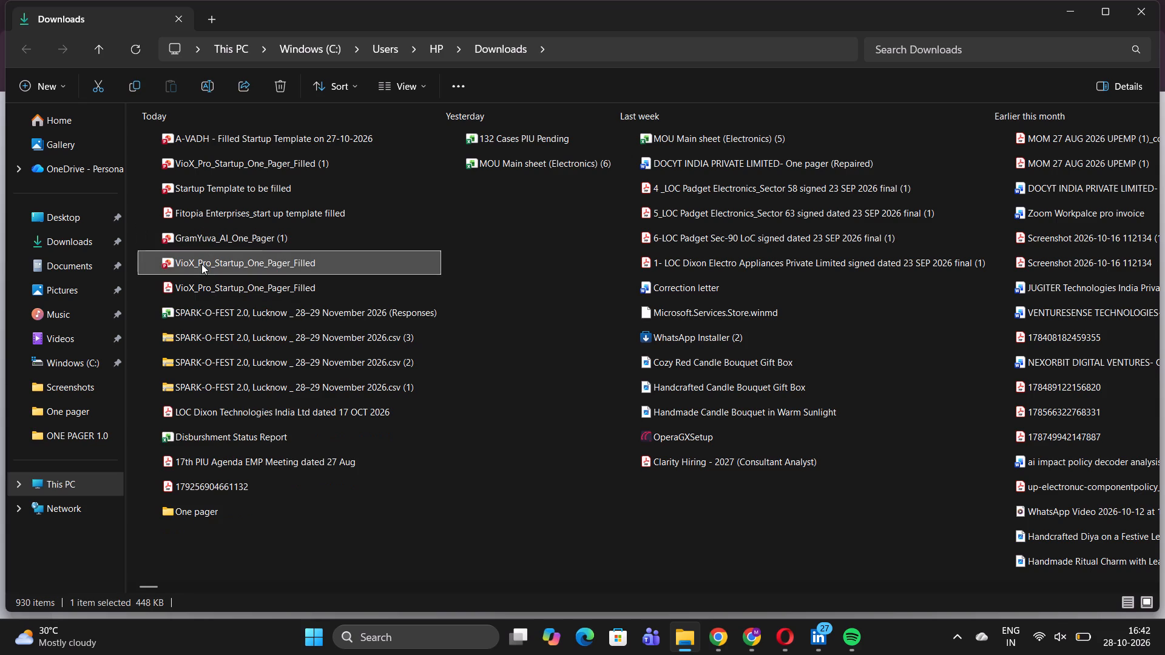
key("Home")
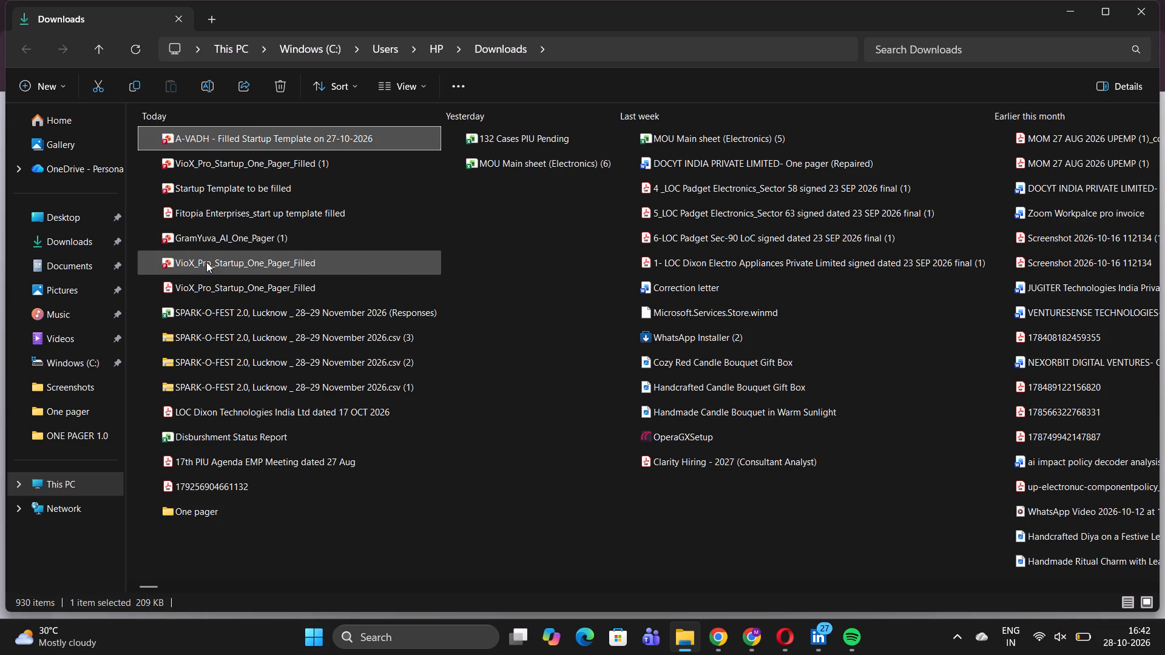
left_click(206, 262)
key("Delete")
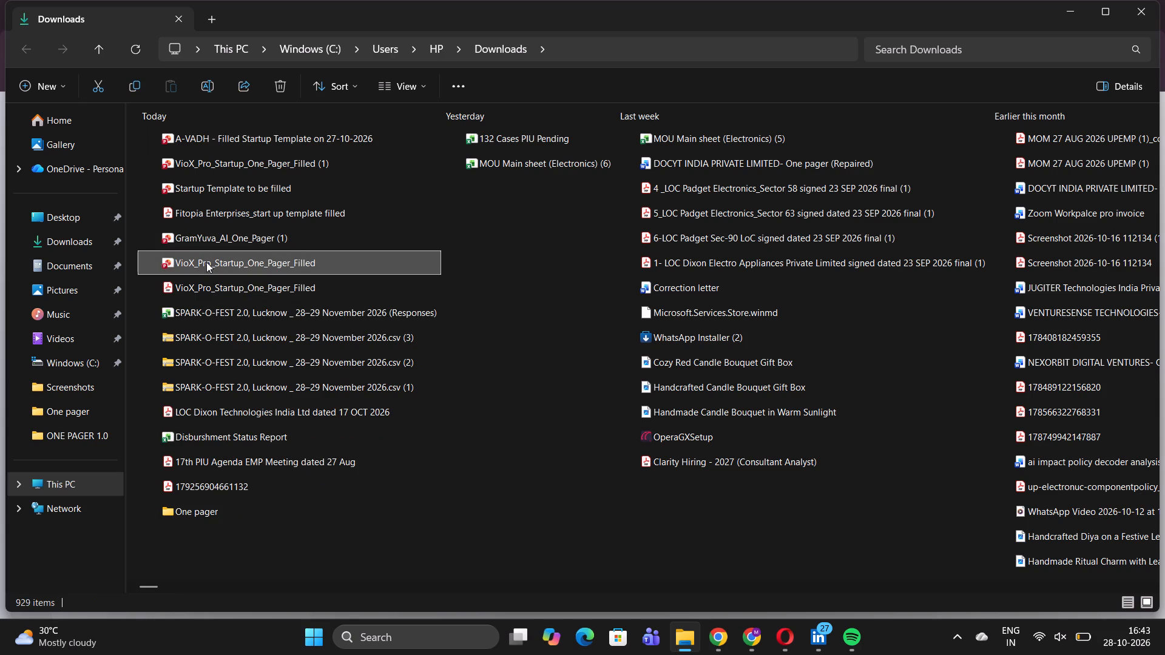
left_click(206, 262)
key("Delete")
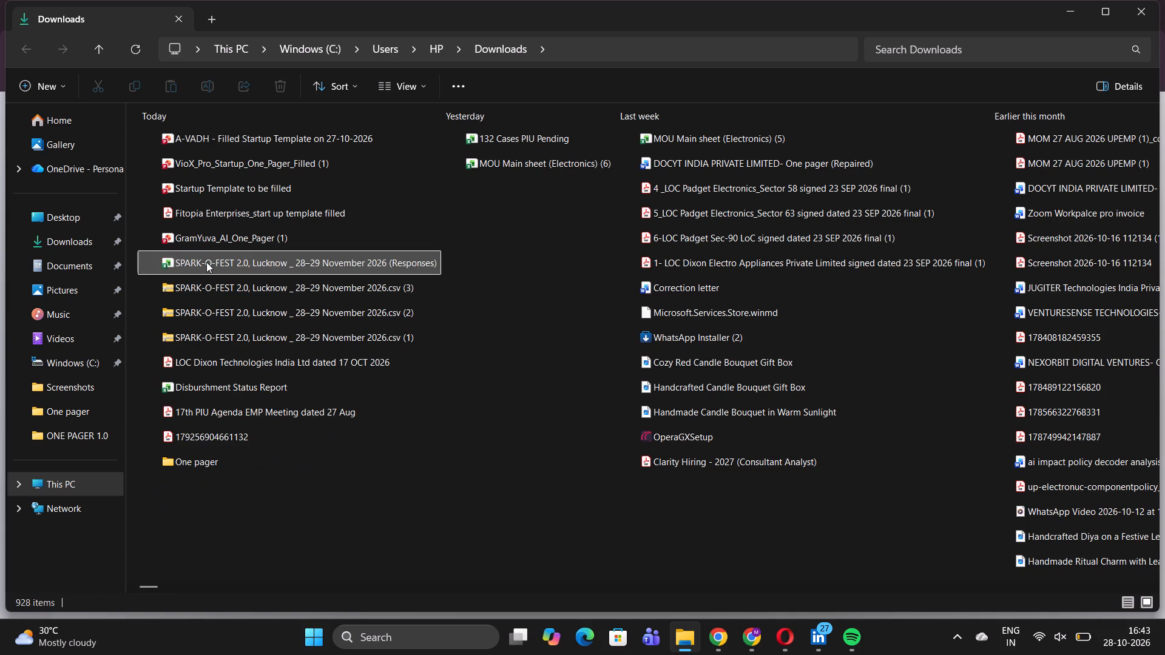
Select the five startup files in Downloads, from A-VADH - Filled Startup Template on 27-10-2026 through GramYuva_AI_One_Pager (1).
left_click_drag(151, 145, 154, 146)
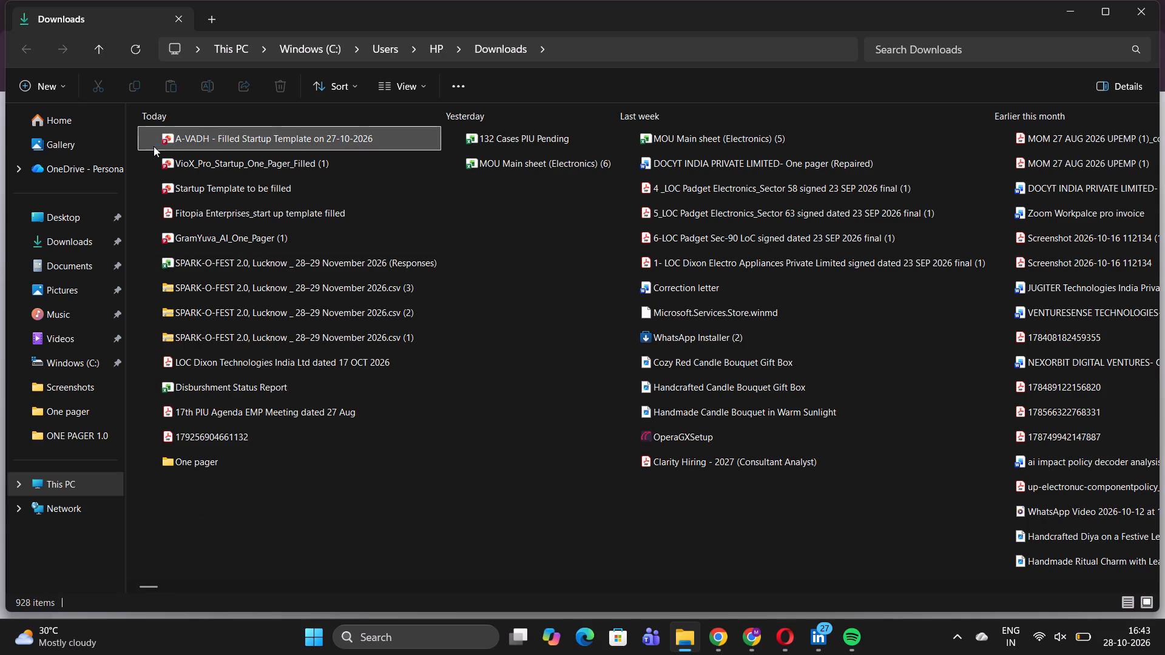
left_click_drag(154, 146, 232, 229)
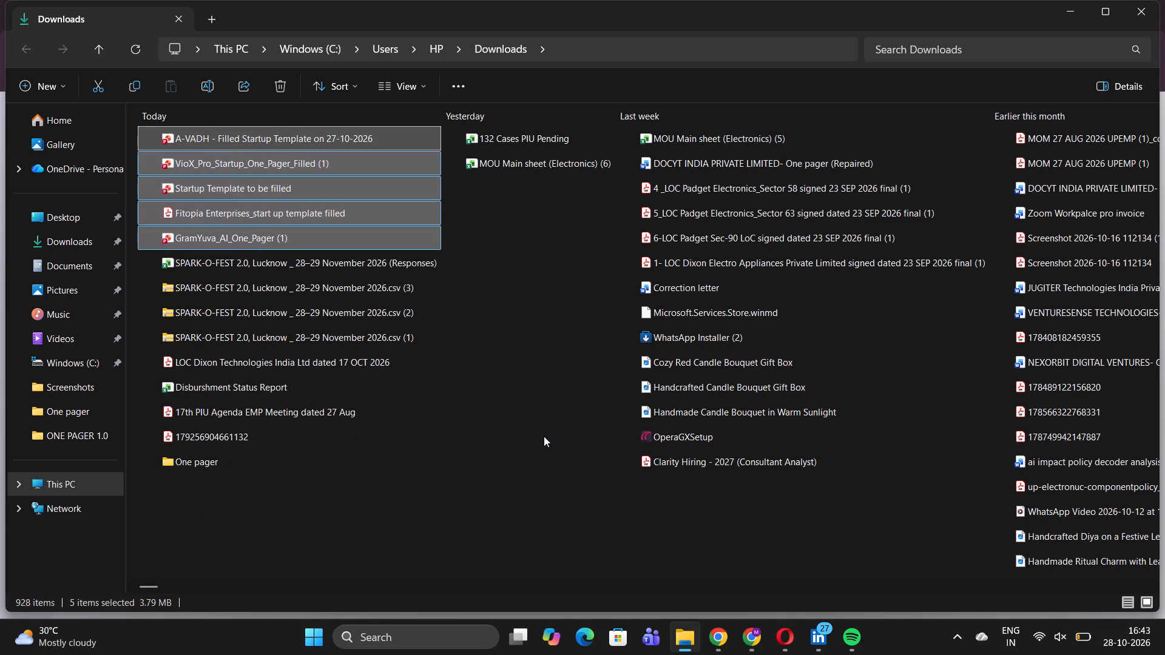
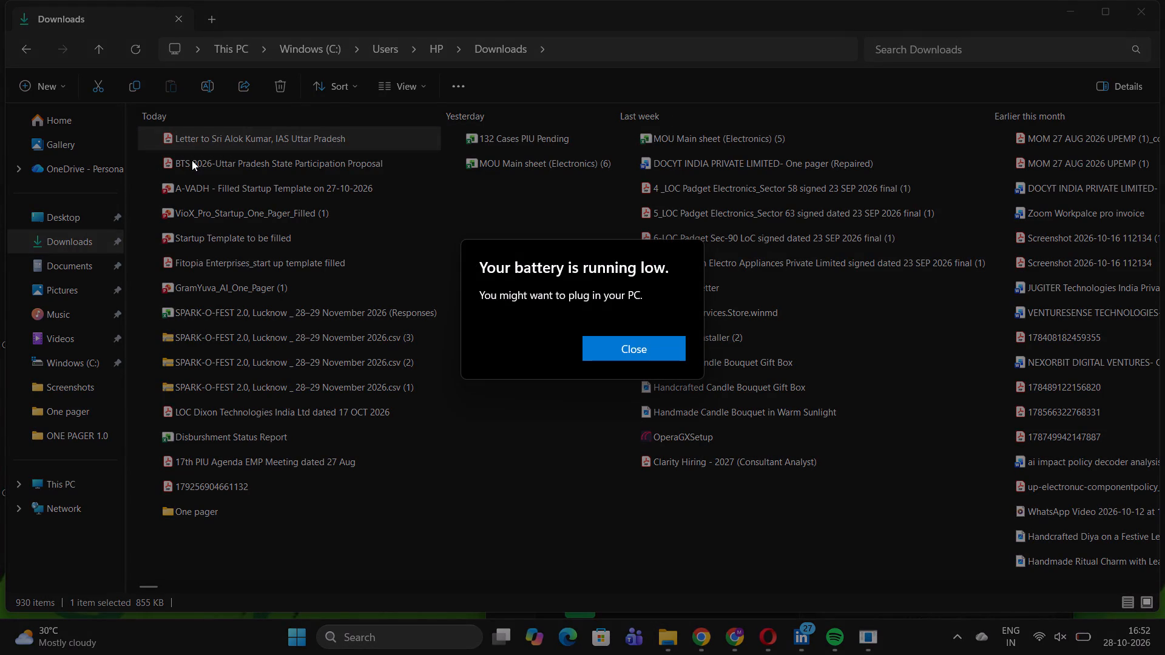
Dismiss the battery warning and select both the Uttar Pradesh IAS officer's letter and "BTS 2026-Uttar Pradesh State Participation Proposal" in Downloads.
left_click(613, 352)
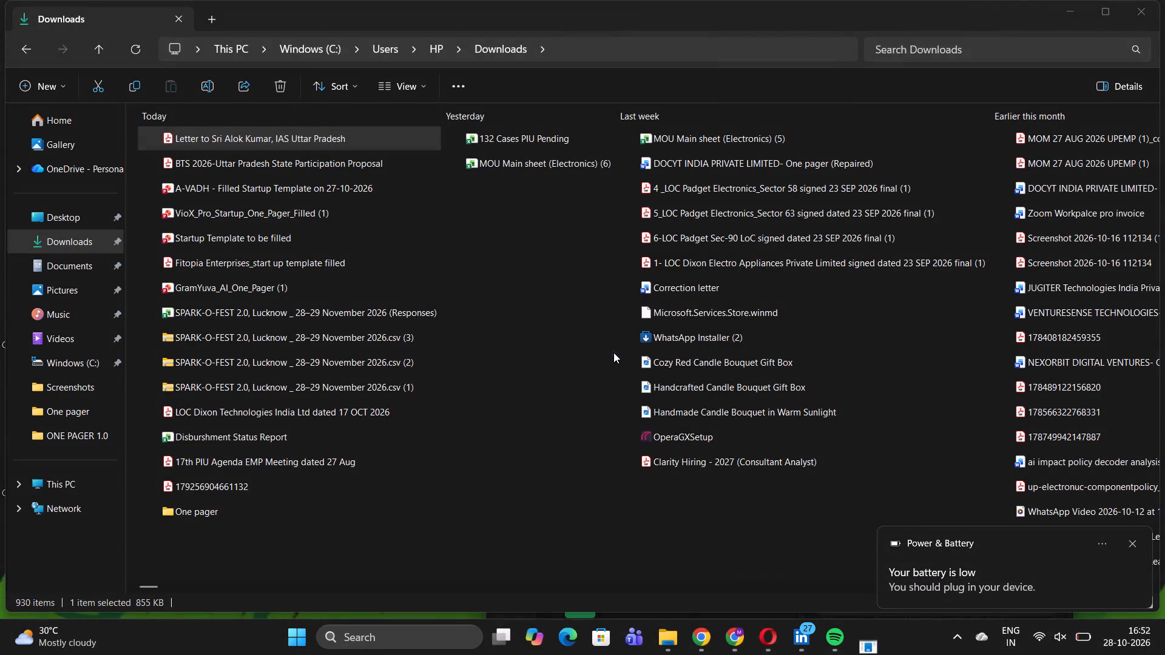
left_click(251, 142)
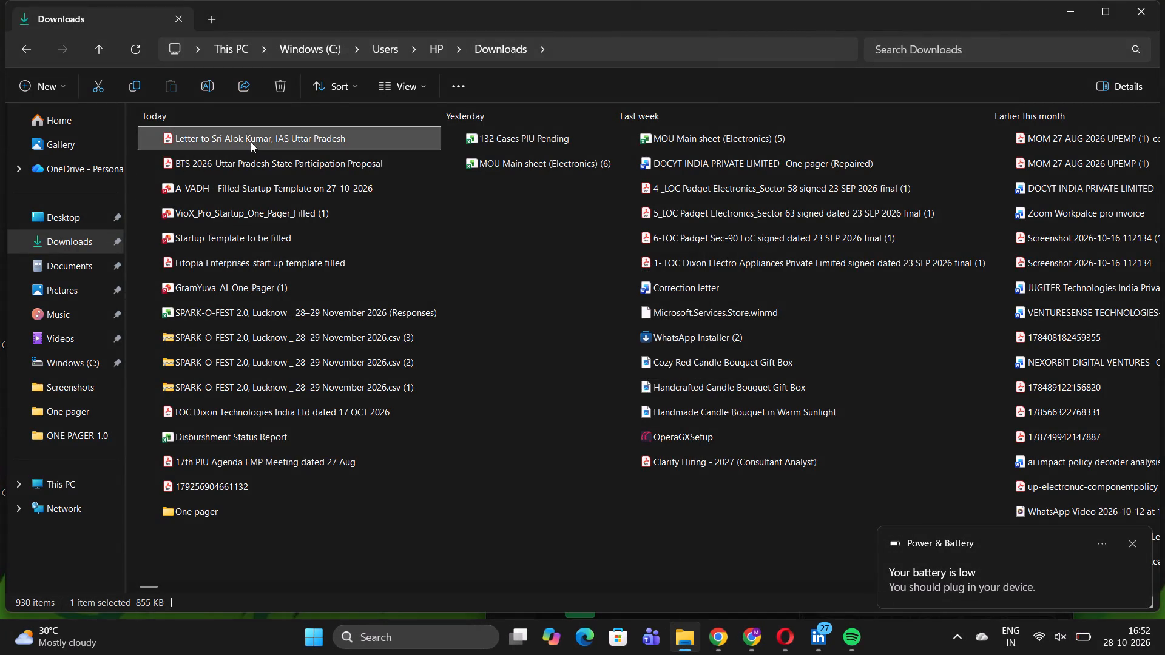
left_click(236, 163, "ctrl")
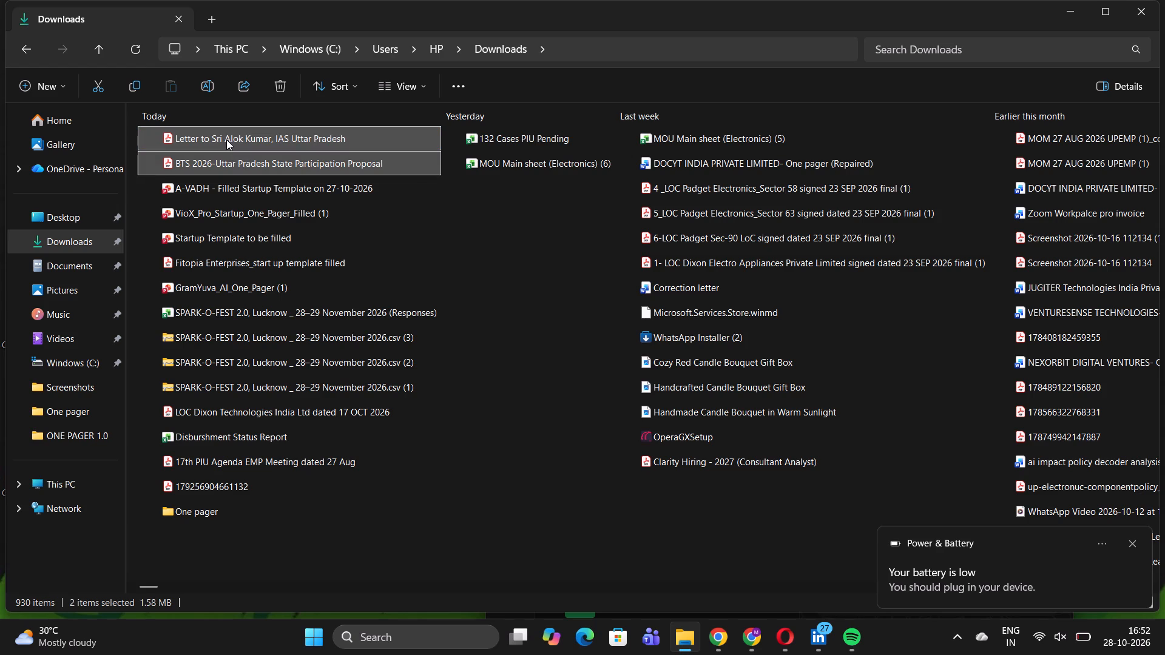
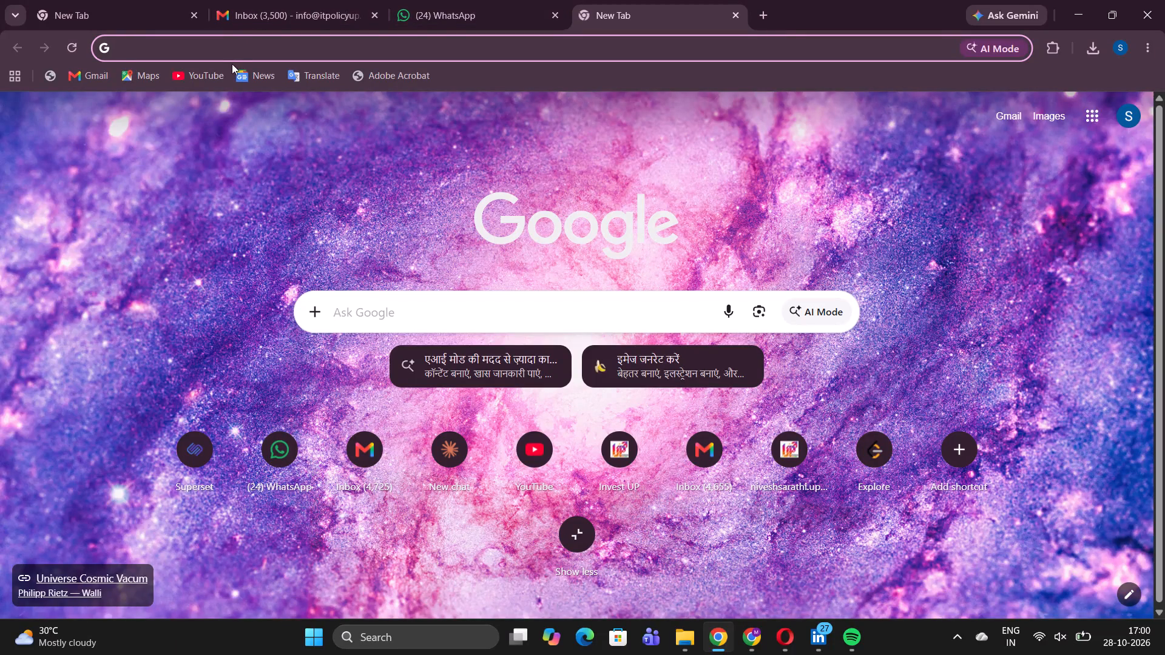
Open the VISION MARKETING SERVICES one pager from the recent documents in Google Docs.
type("goo")
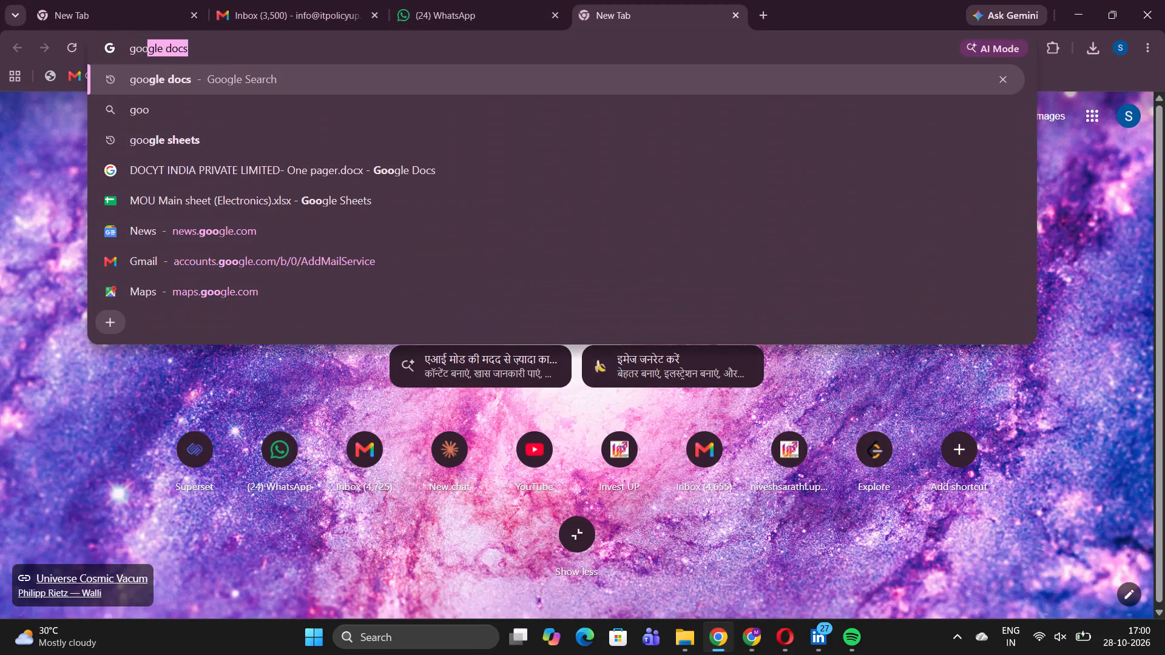
left_click(223, 77)
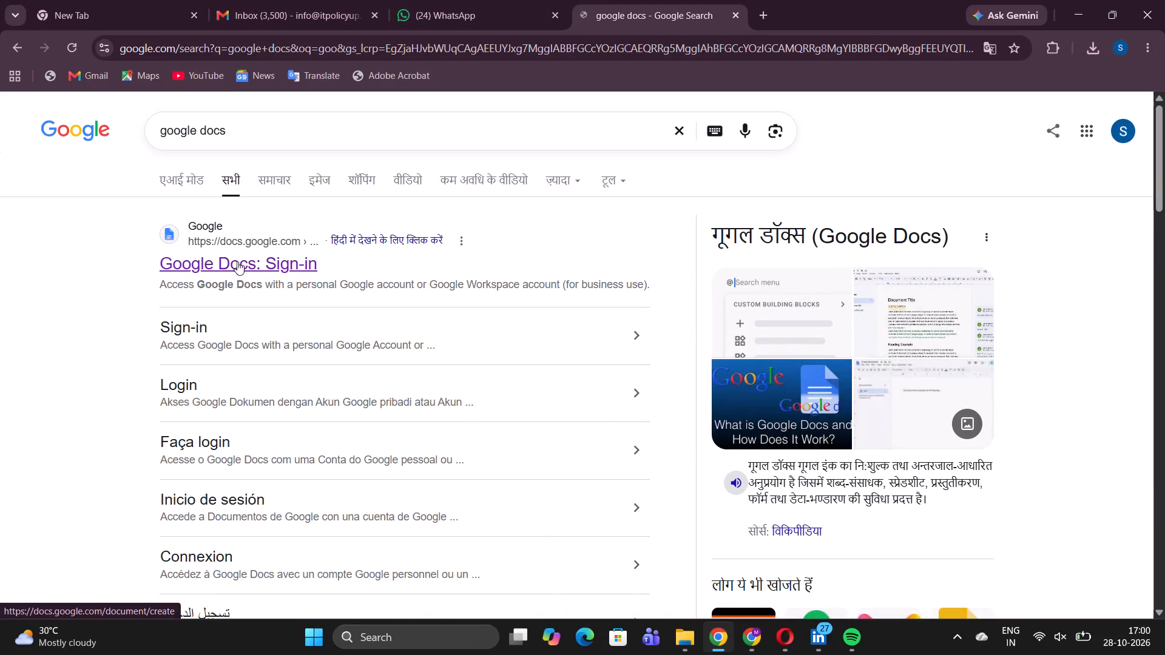
left_click(238, 263)
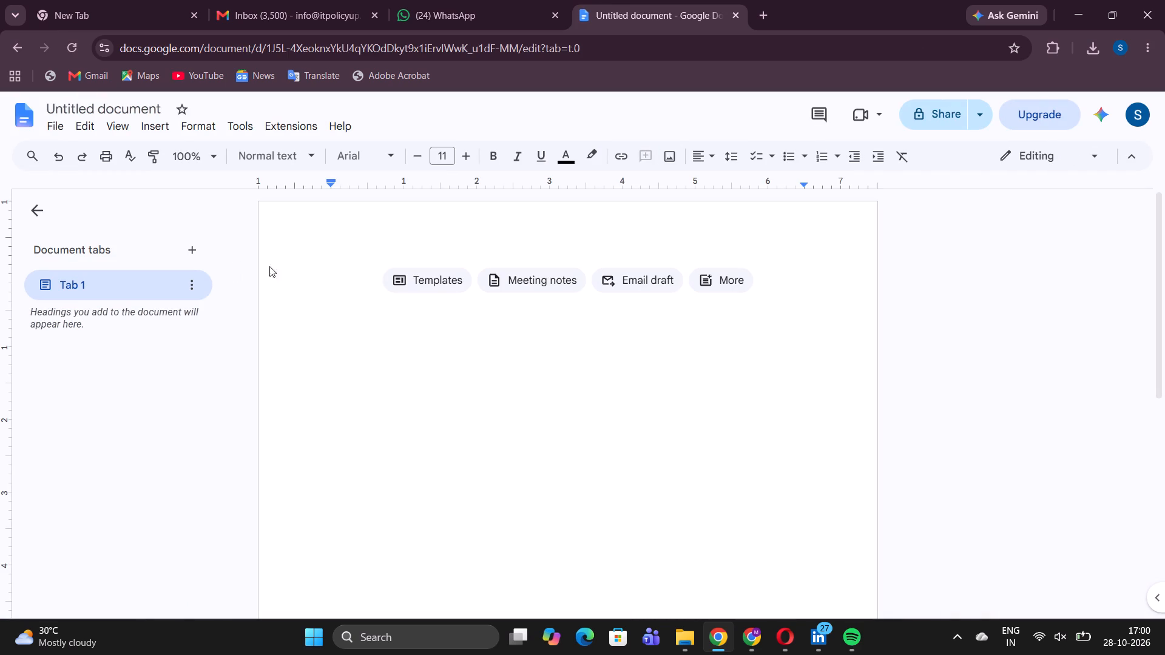
left_click(58, 126)
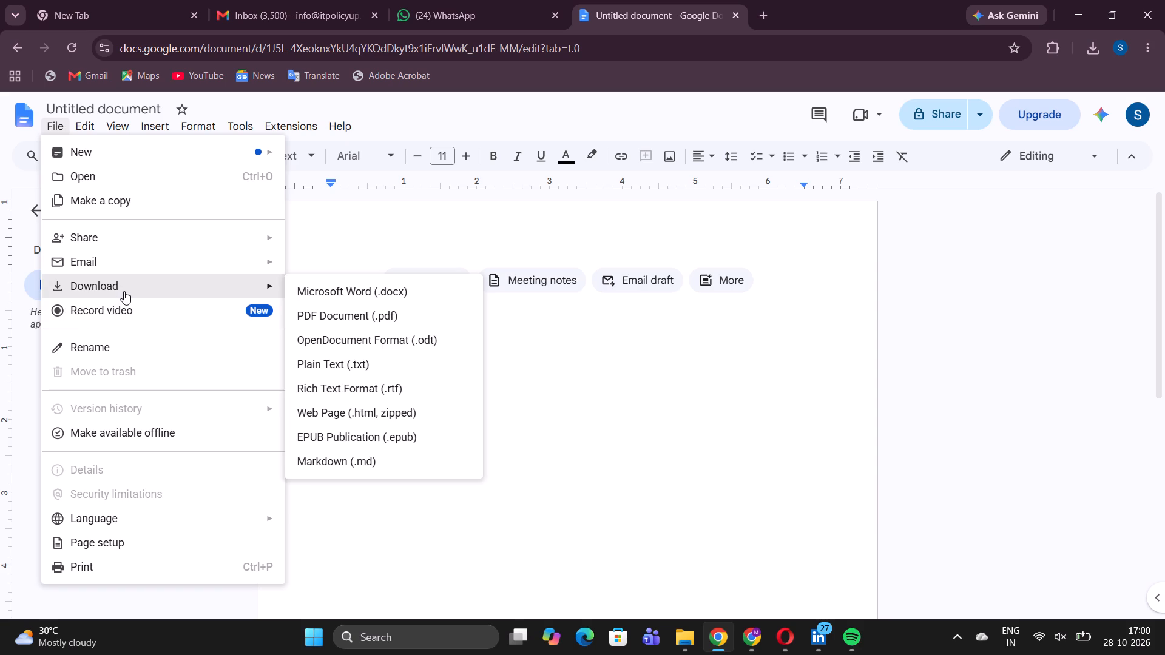
left_click(85, 158)
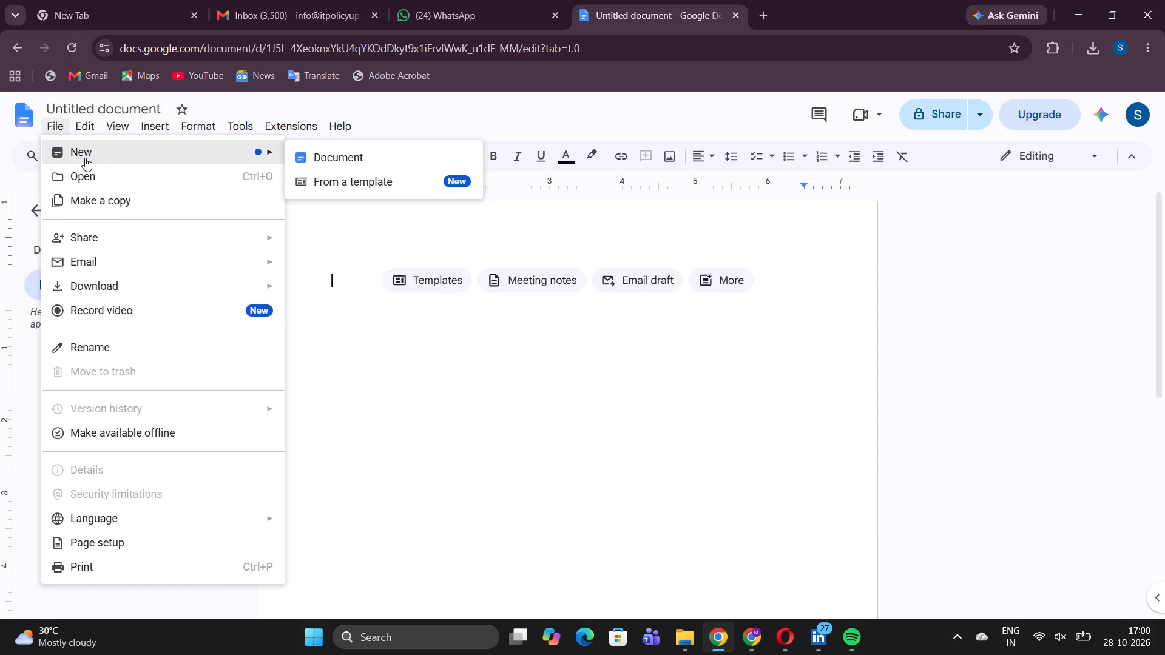
left_click(33, 124)
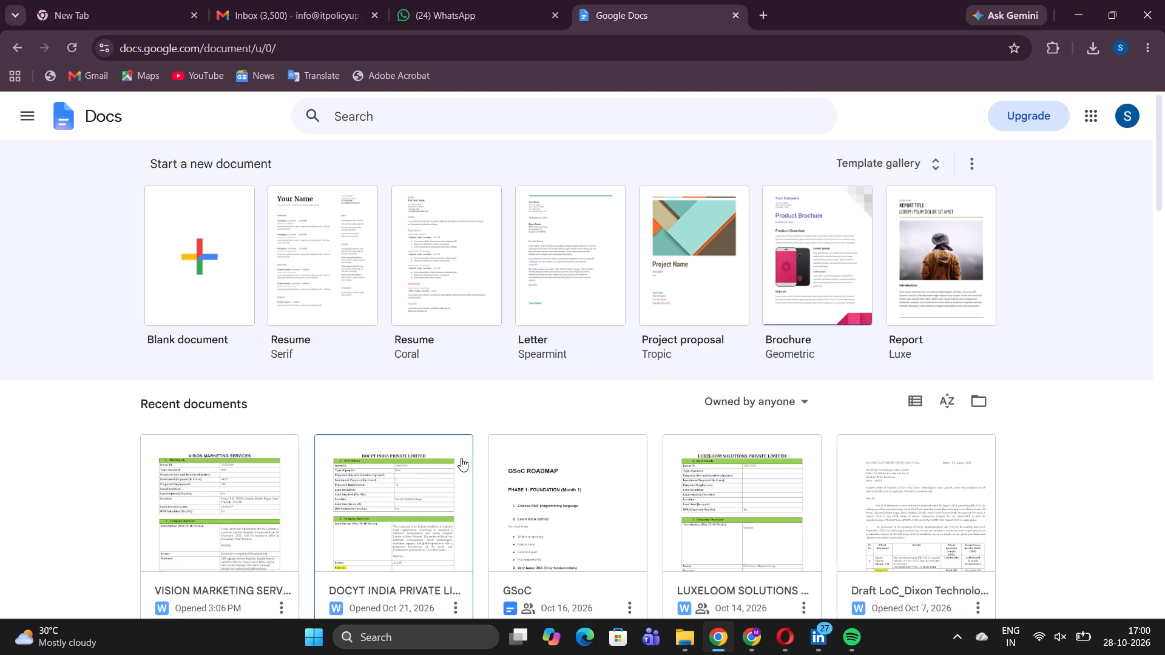
left_click(226, 559)
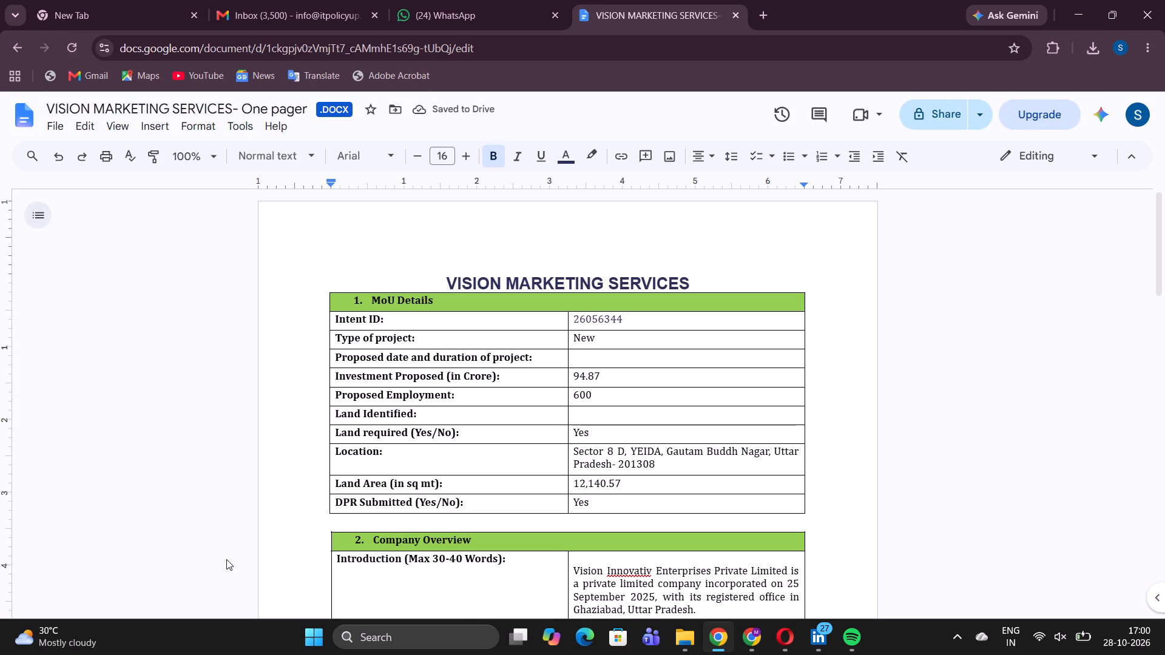
Enter N/A under Recent News/Development in the one pager.
scroll(641, 500, "down", 3)
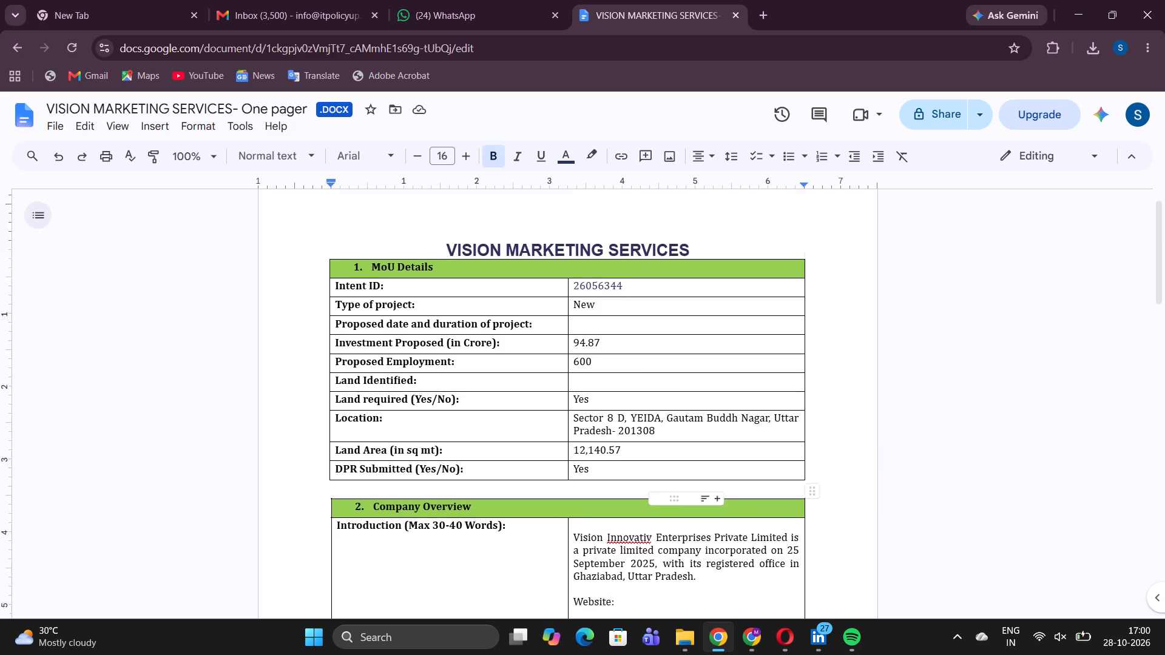
scroll(641, 500, "down", 6)
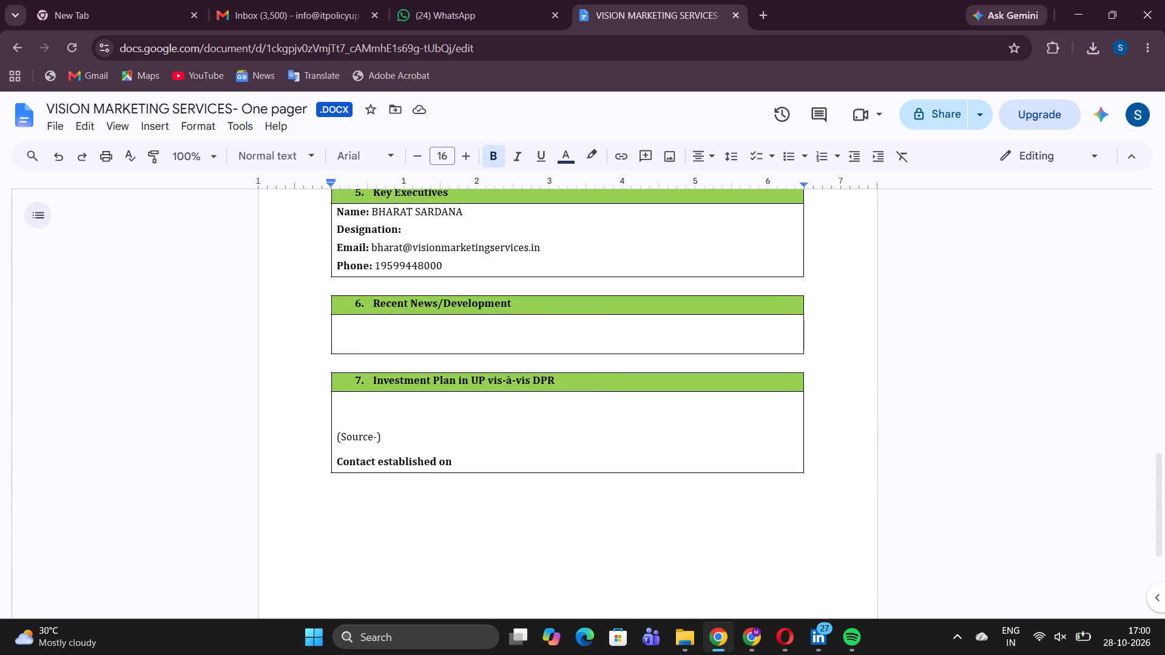
left_click(358, 338)
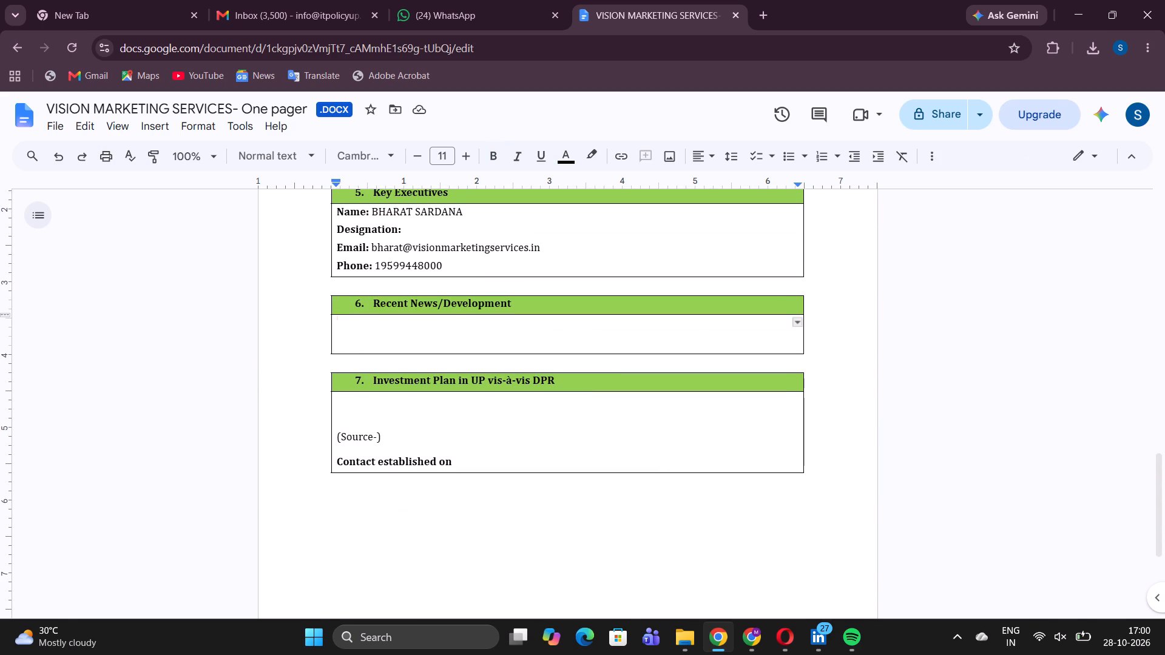
key("n")
key("BackSpace")
type("N/")
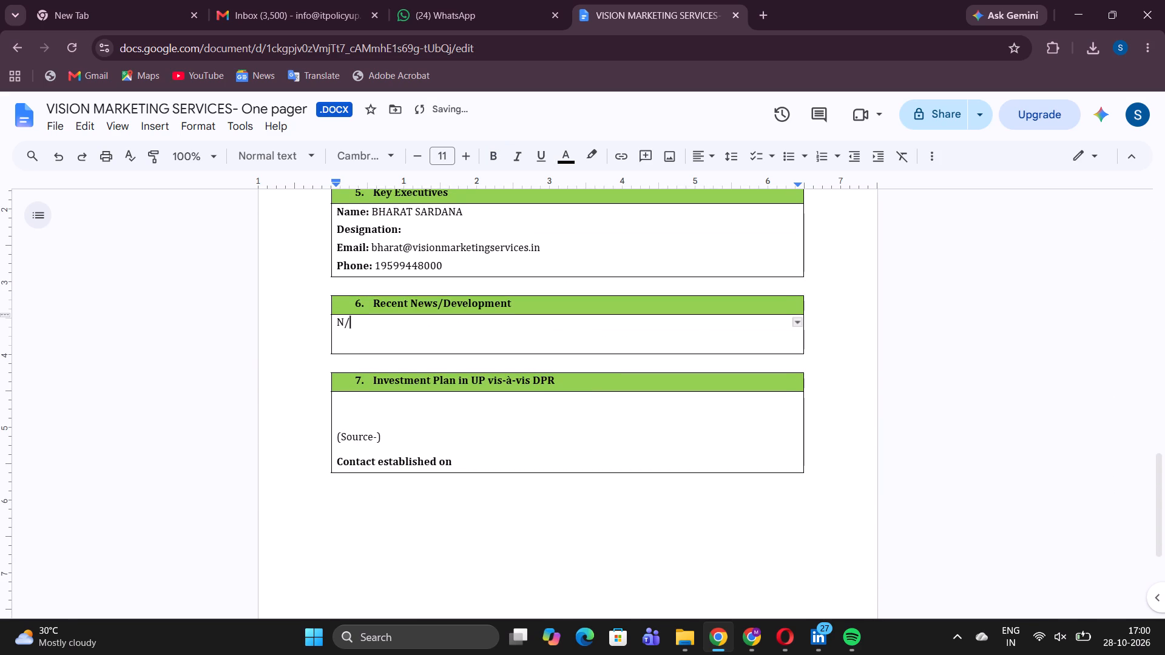
key("BackSpace")
left_click(360, 420)
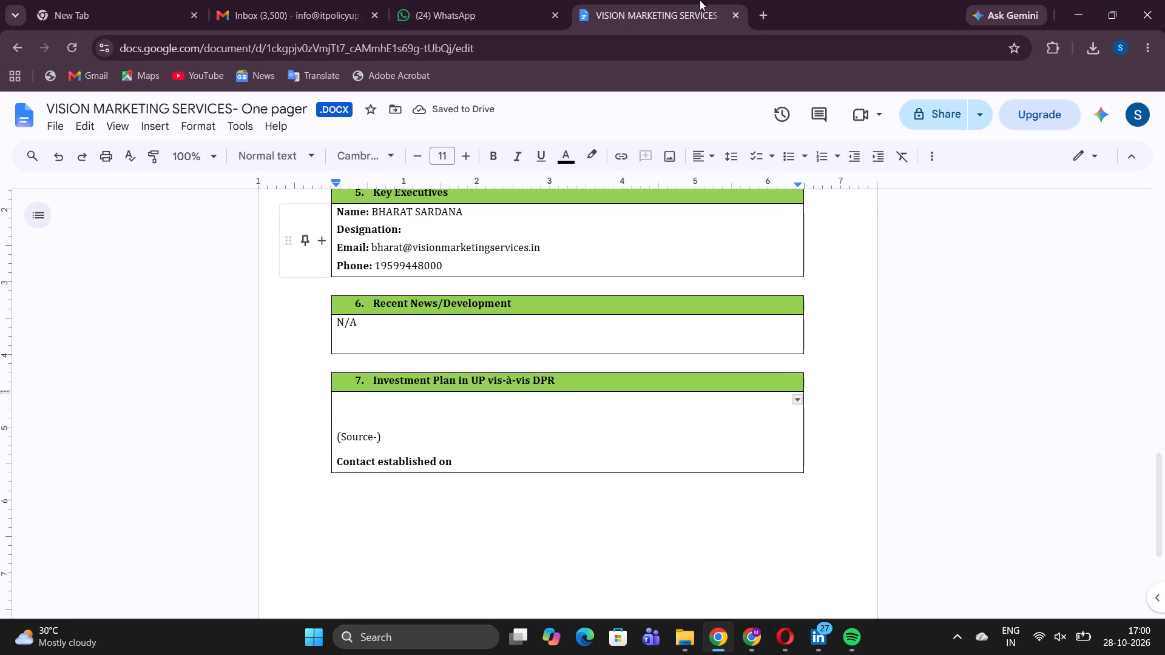
Search the web in a new tab for the turnover of Vision Innovativ Enterprises Private Limited.
left_click(768, 12)
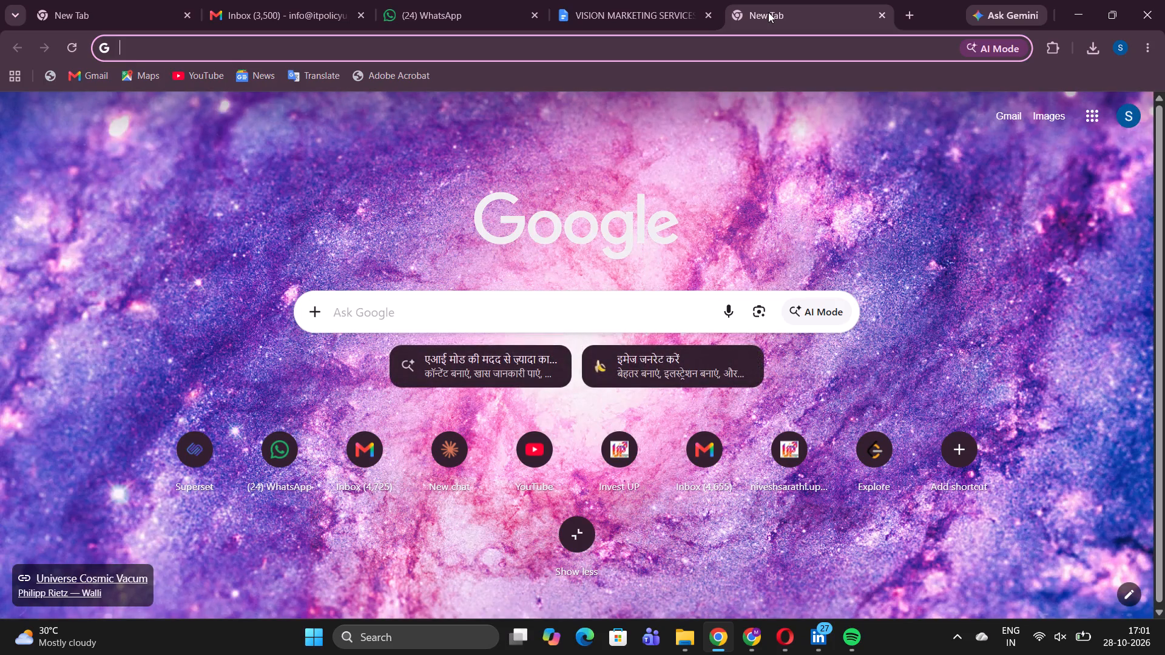
type("IN")
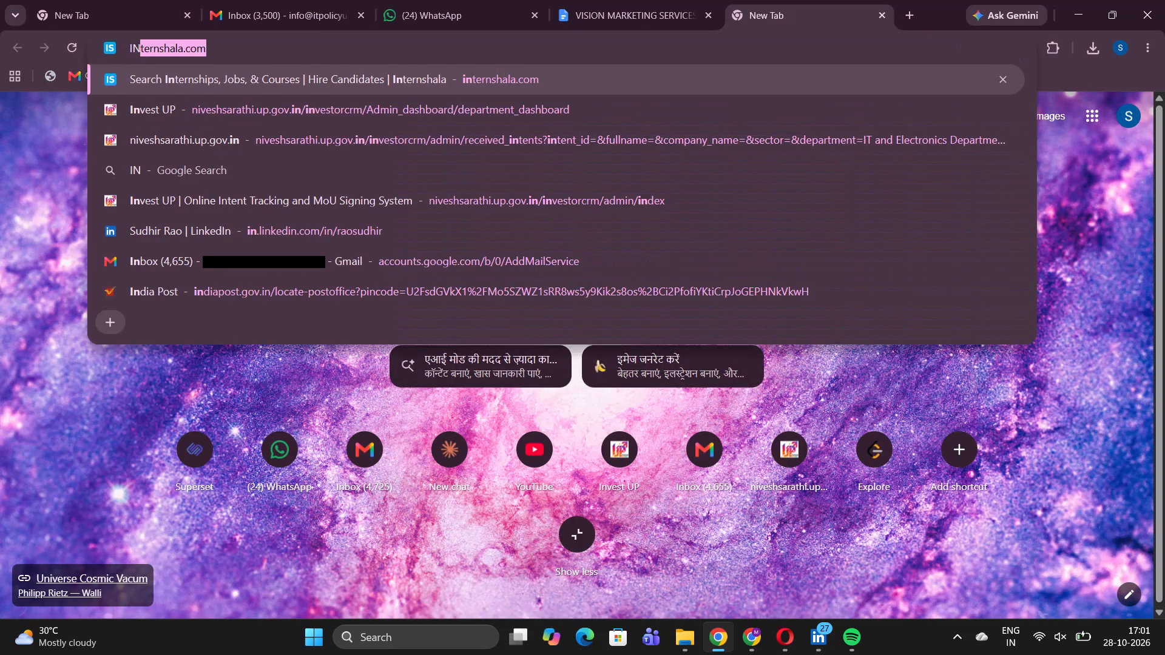
key("BackSpace")
key("BackSpace")
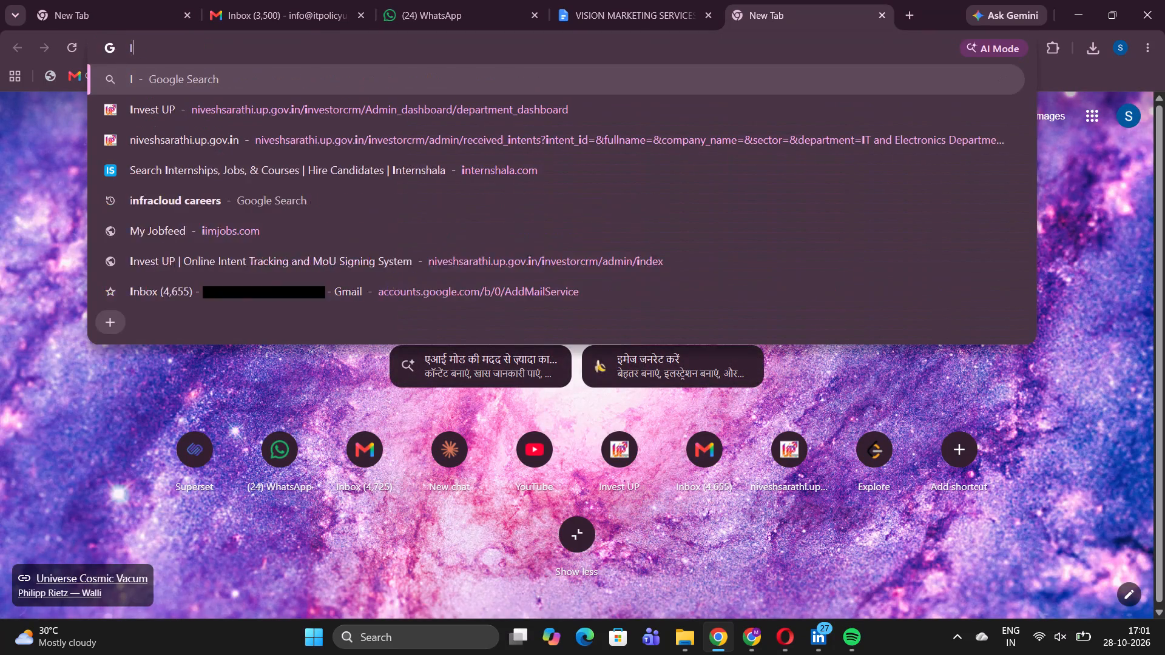
key("BackSpace")
type("VISIO")
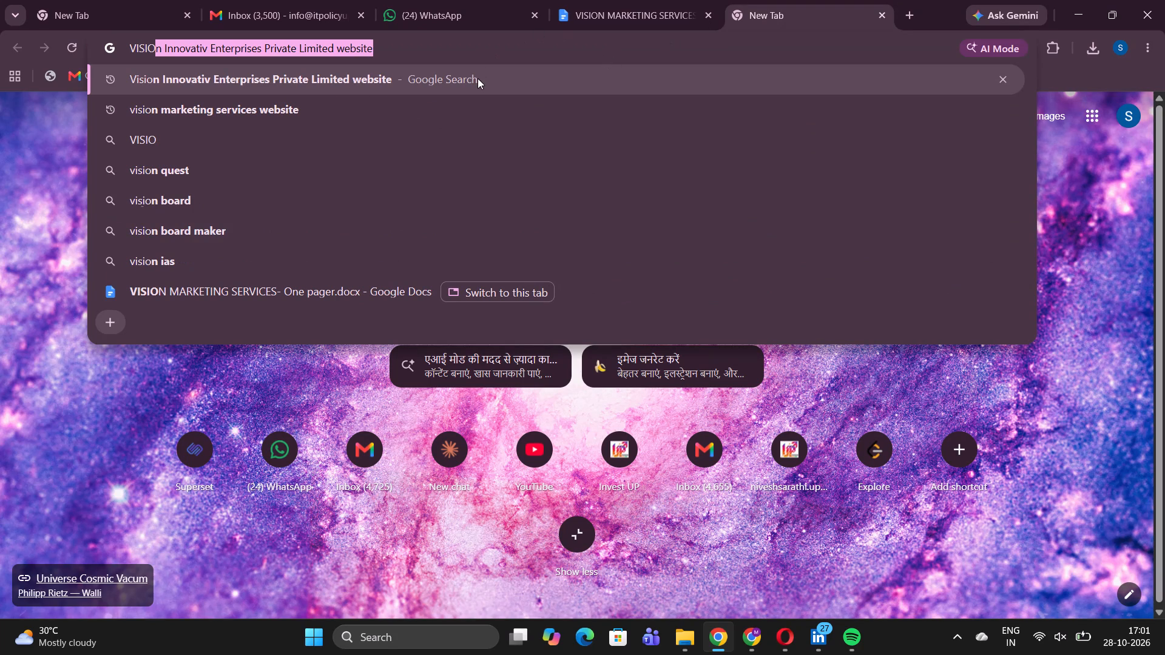
left_click(478, 78)
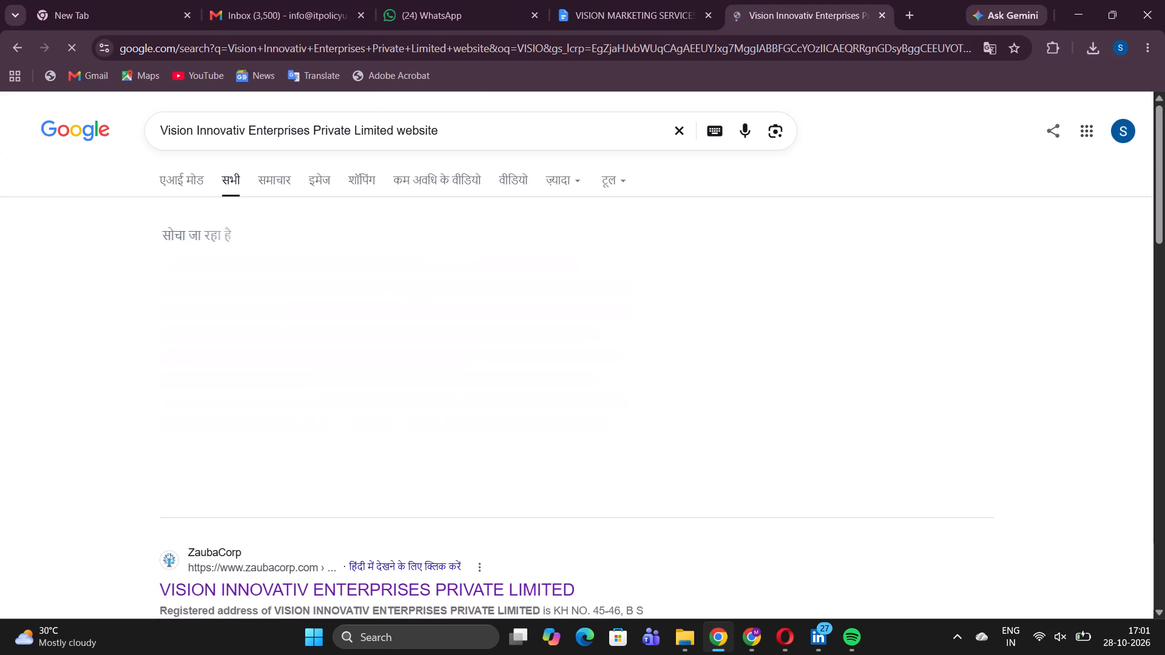
left_click(450, 137)
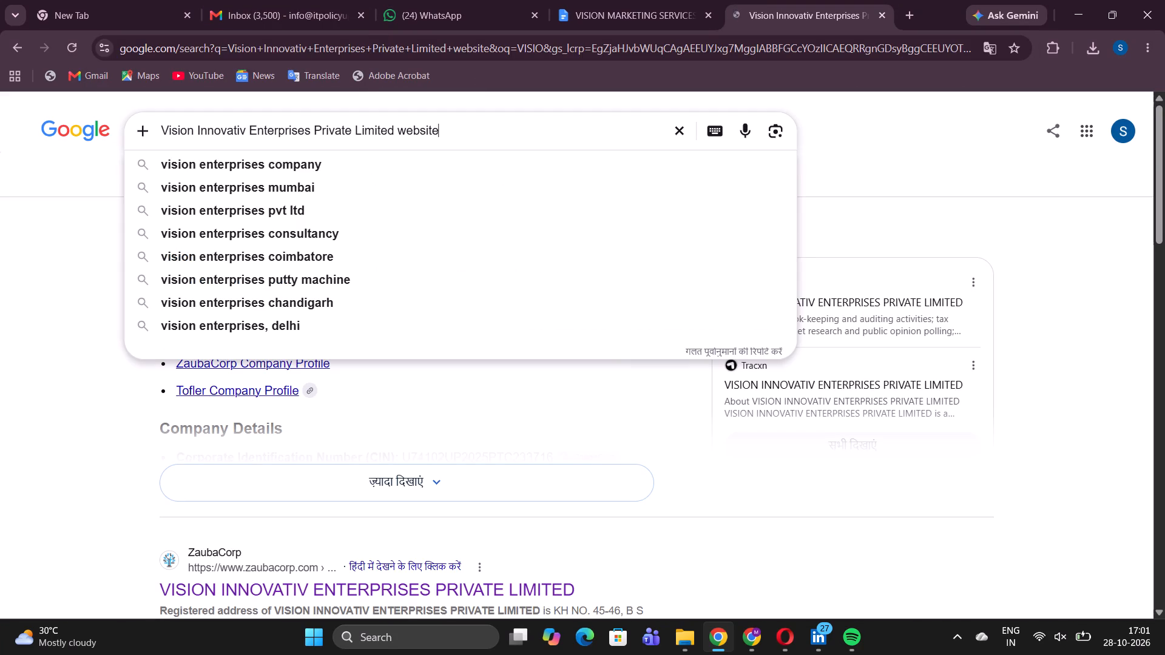
key("space")
key("BackSpace")
key("BackSpace")
key("BackSpace")
key("BackSpace")
key("BackSpace")
key("BackSpace")
key("BackSpace")
key("BackSpace")
key("BackSpace")
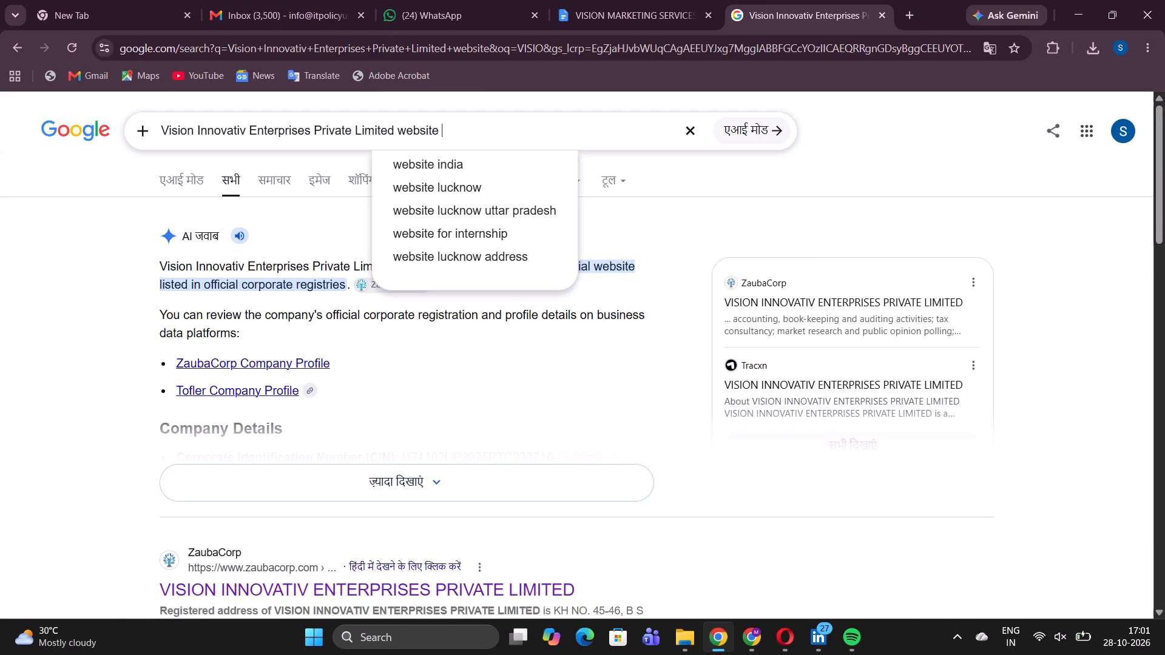
key("BackSpace")
key("space")
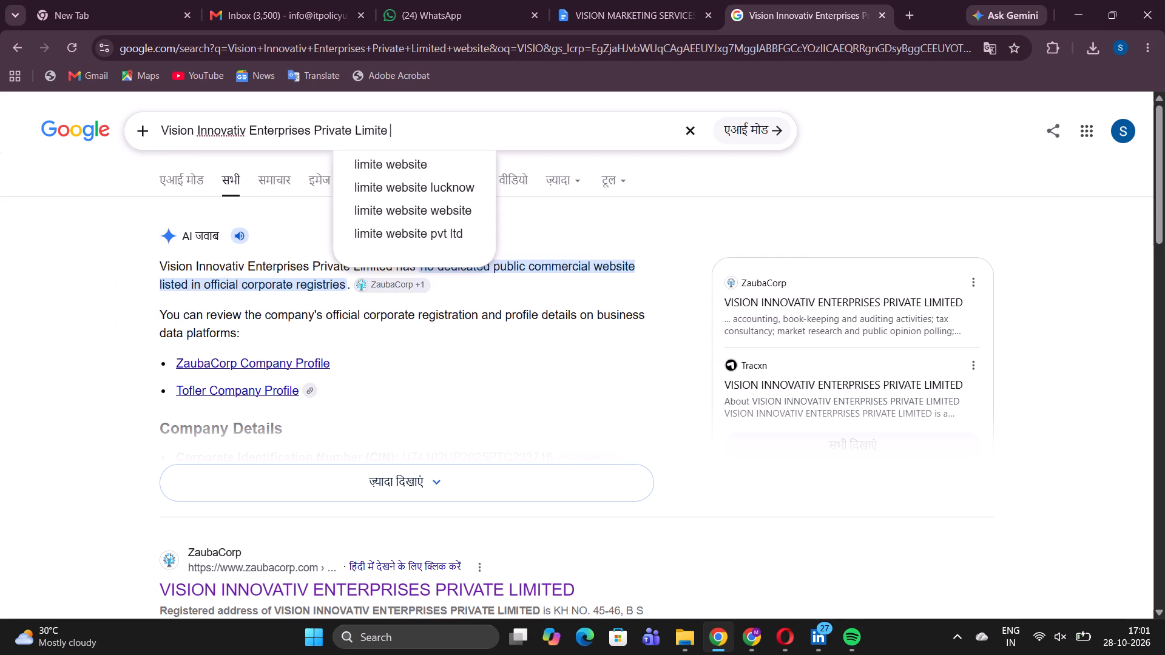
key("BackSpace")
type("D TURNOC")
key("BackSpace")
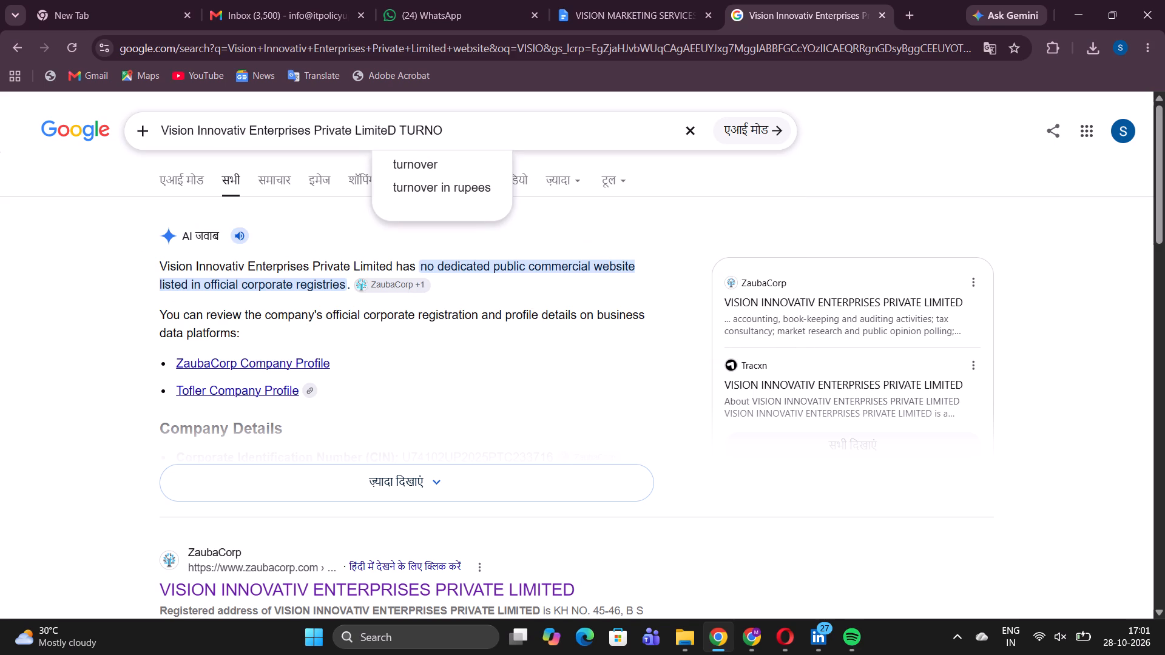
type("VER")
key("Return")
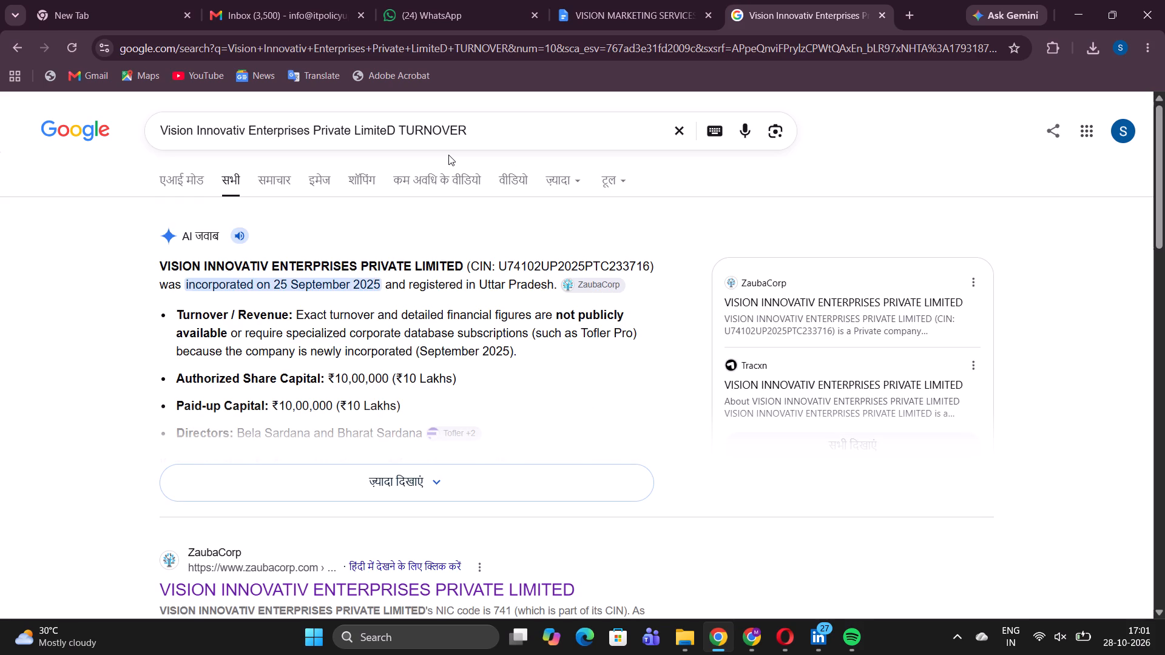
Open the company's Tracxn profile from the search results and copy both paragraphs of its About section.
scroll(405, 397, "down", 5)
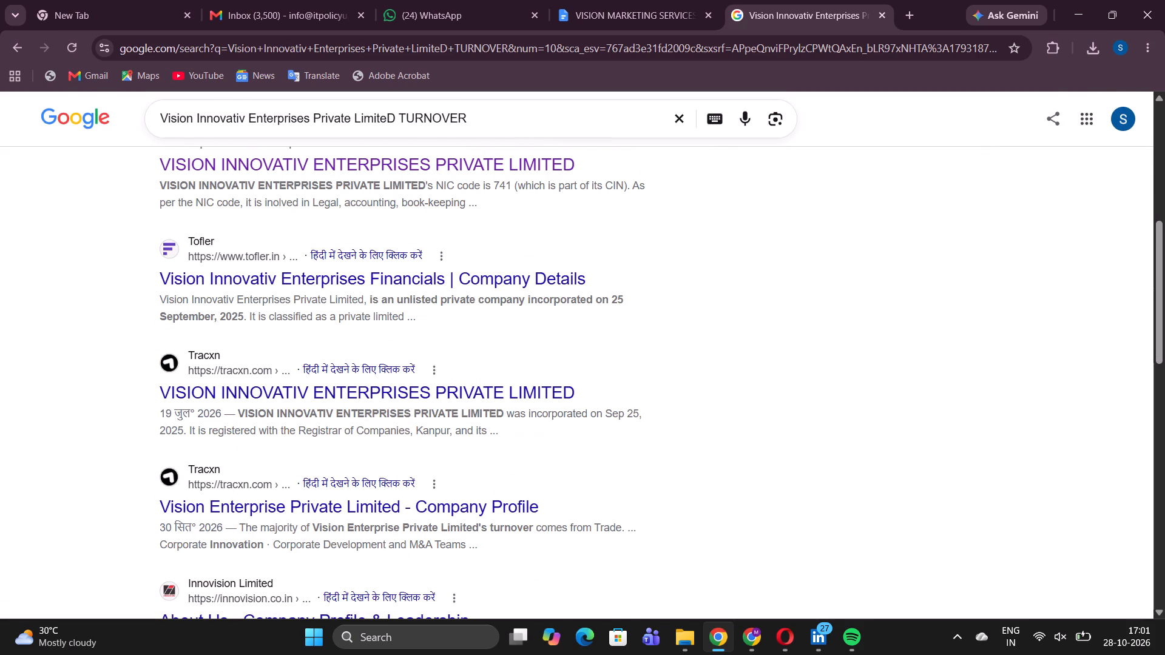
left_click(406, 401)
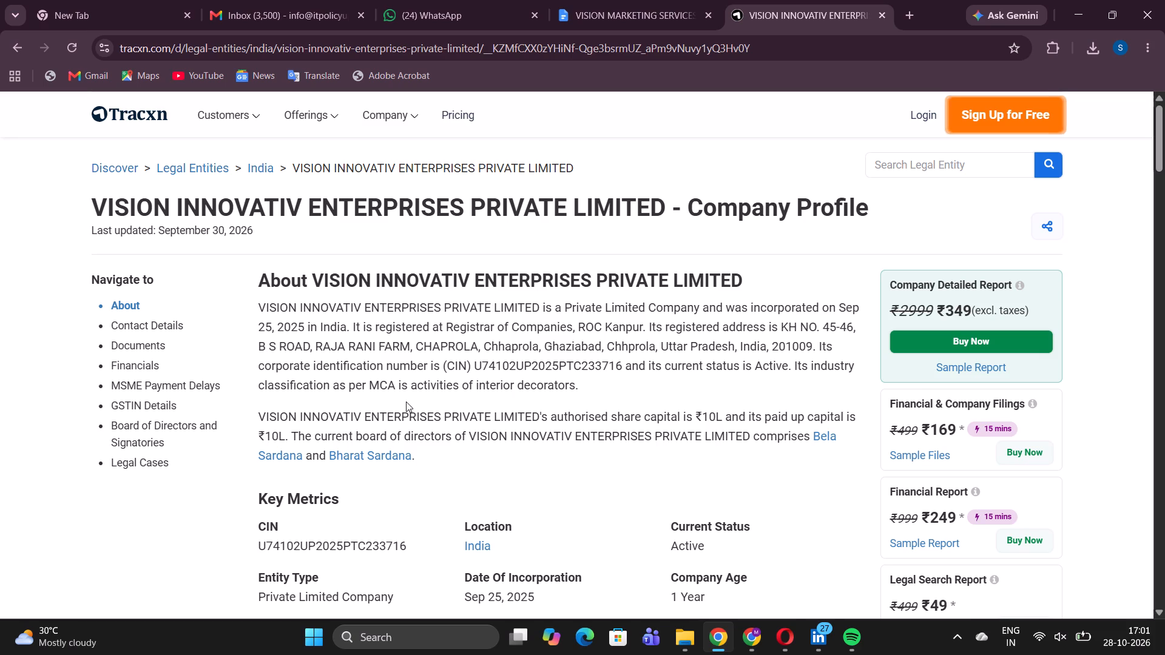
left_click_drag(260, 309, 433, 449)
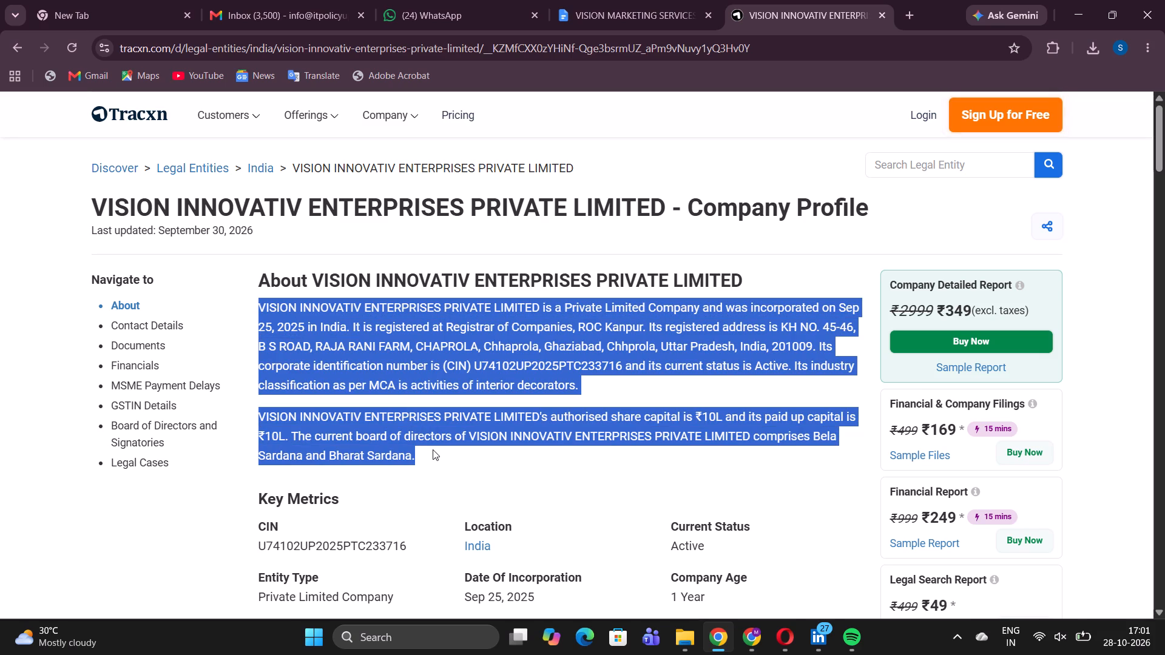
key("ctrl+c")
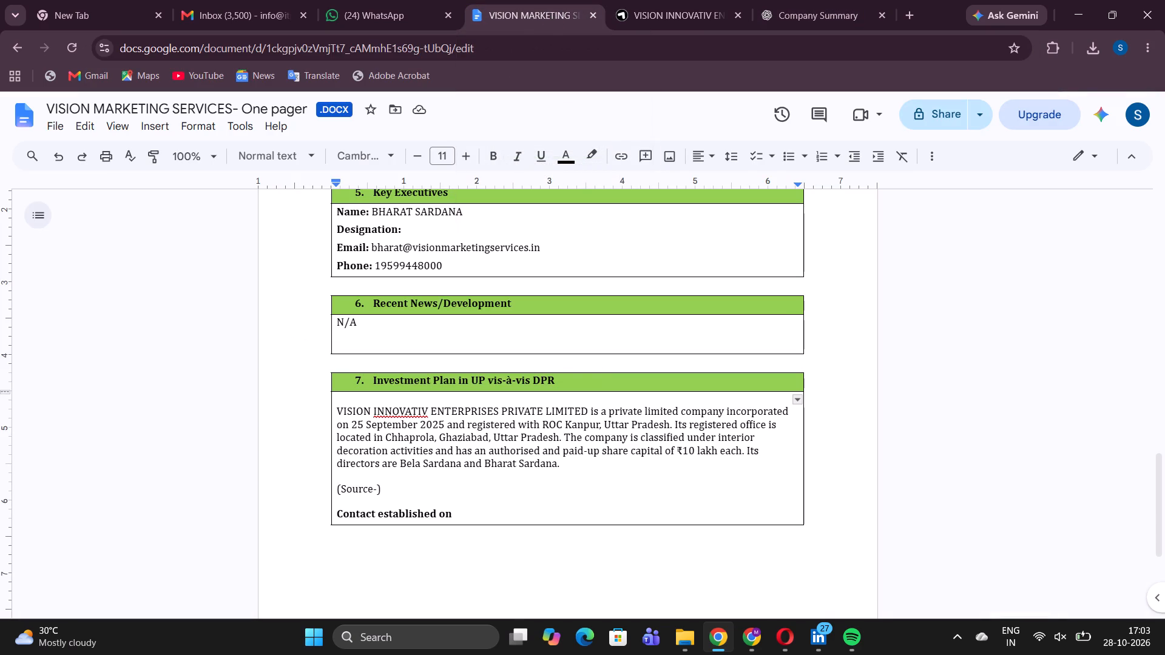
left_click(374, 490)
key("Right")
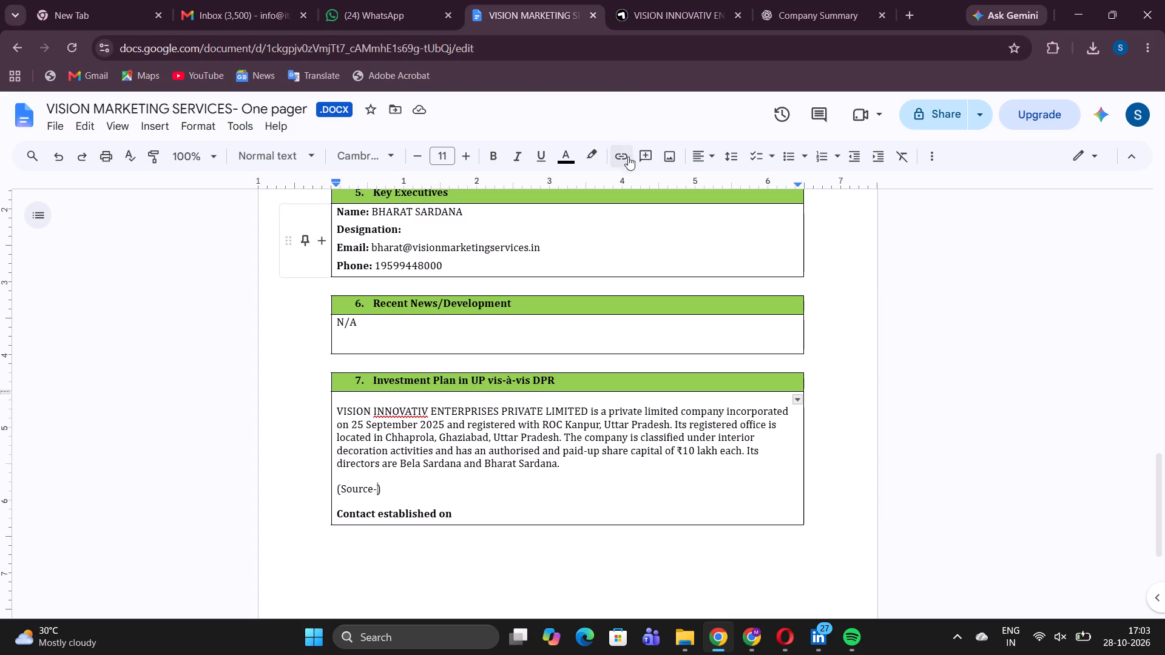
left_click(626, 161)
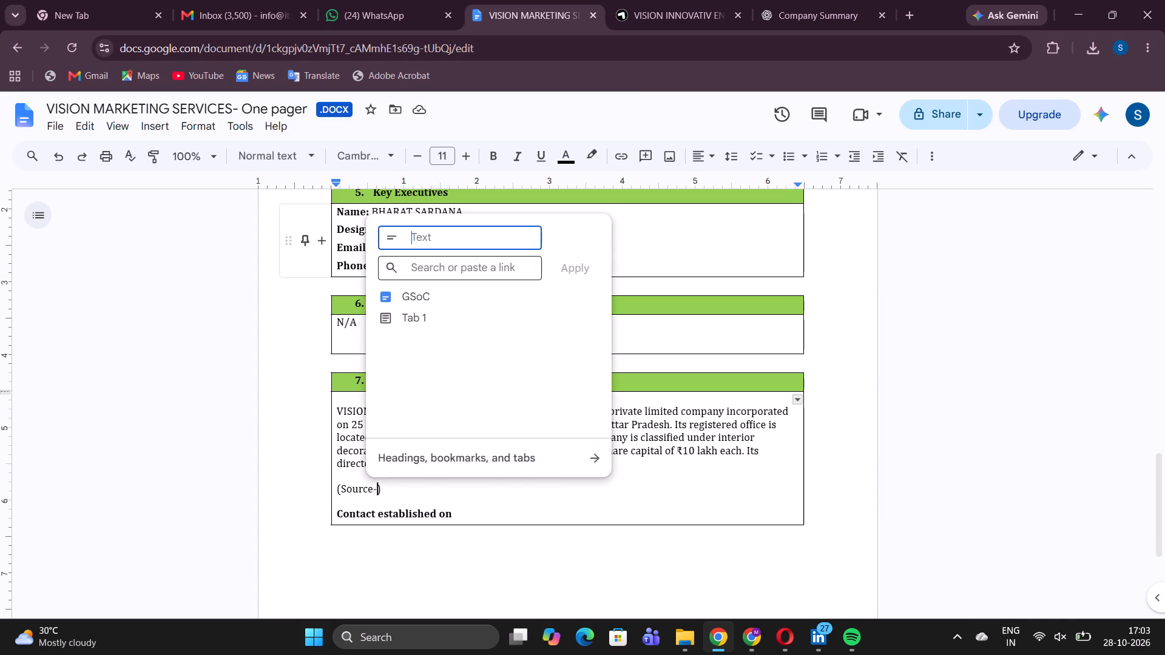
left_click(441, 264)
key("ctrl+v")
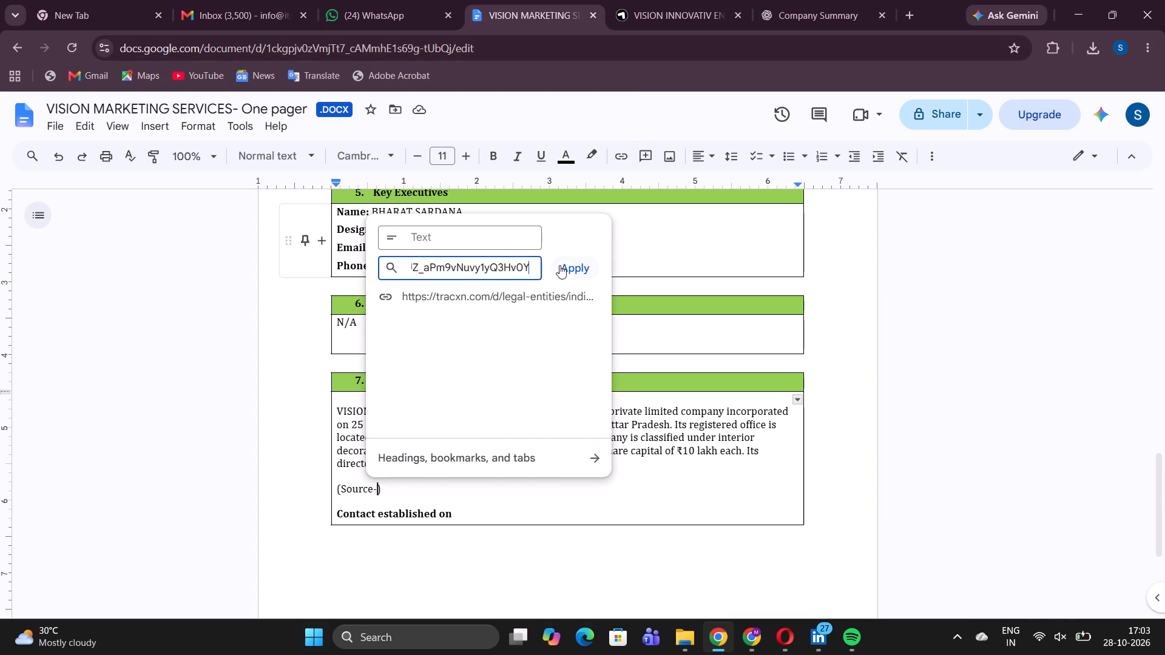
left_click(564, 265)
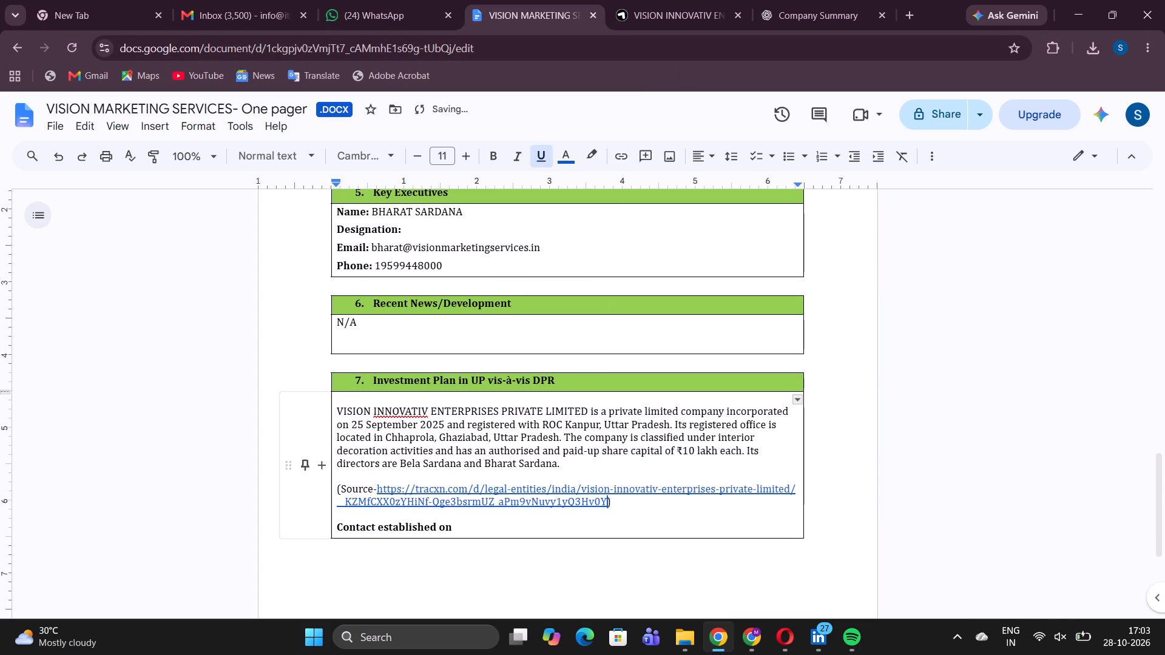
Enter Director as the Designation under Key Executives and remove the bold formatting from that word.
left_click(437, 229)
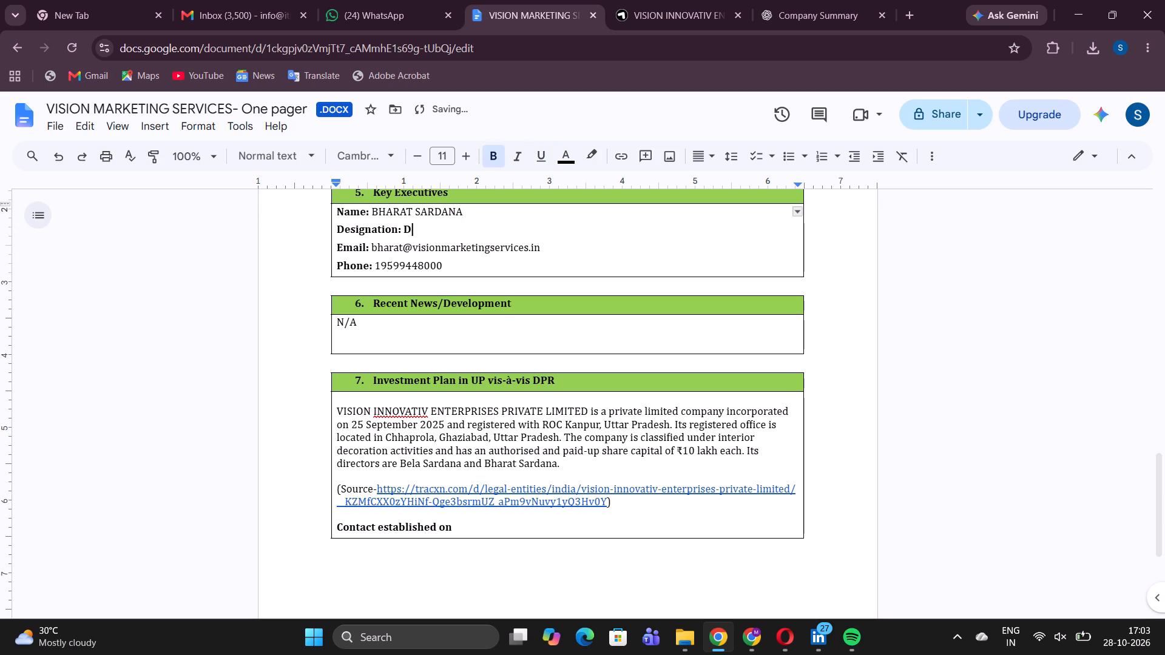
type("irector")
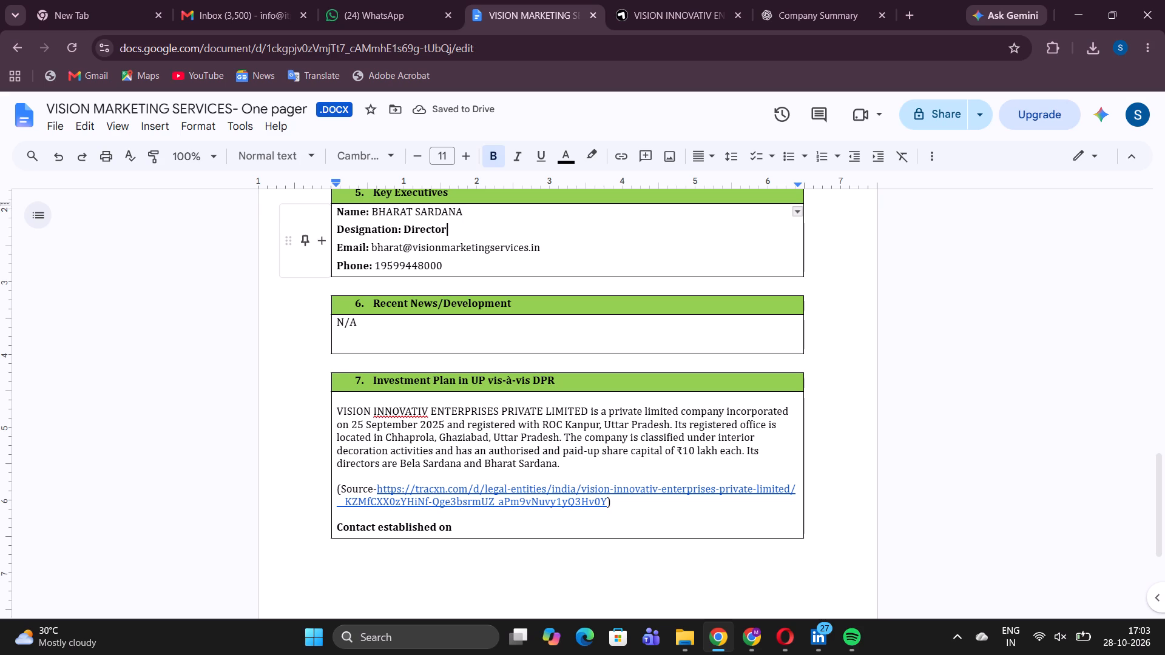
left_click_drag(405, 227, 452, 235)
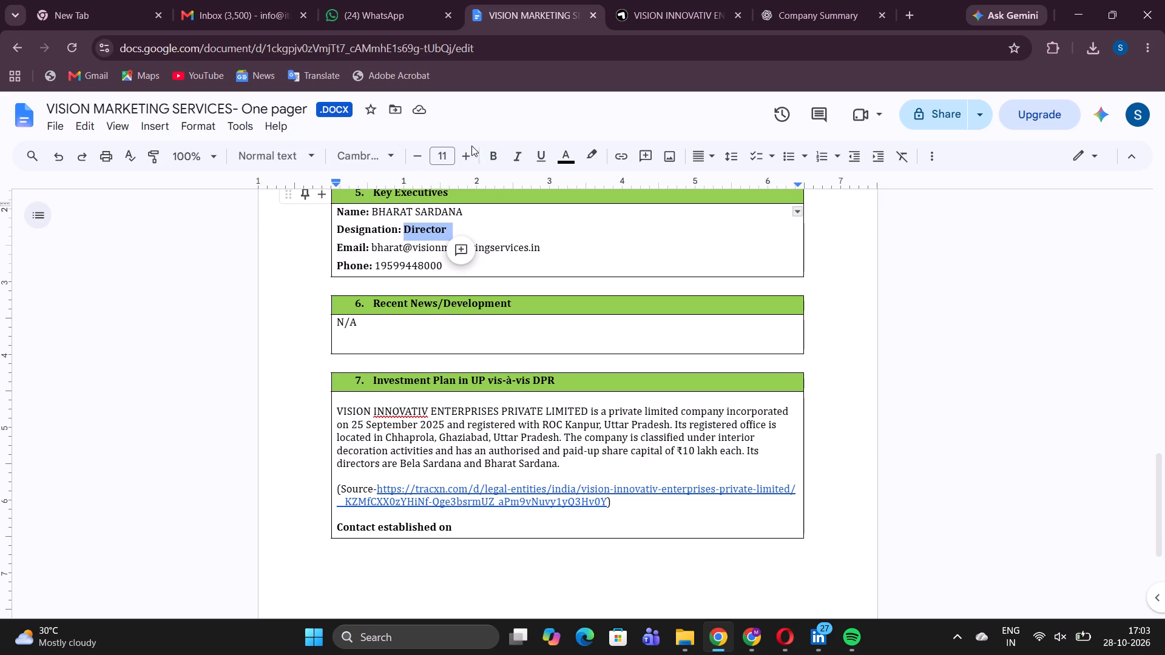
left_click(489, 150)
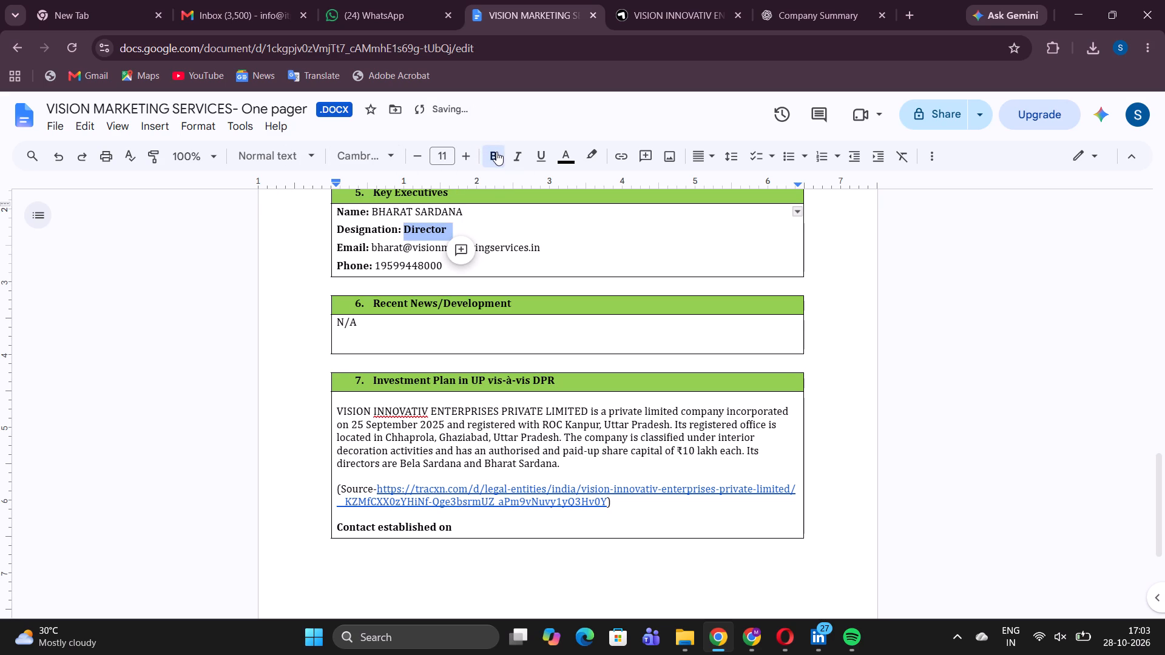
left_click(496, 152)
left_click(493, 246)
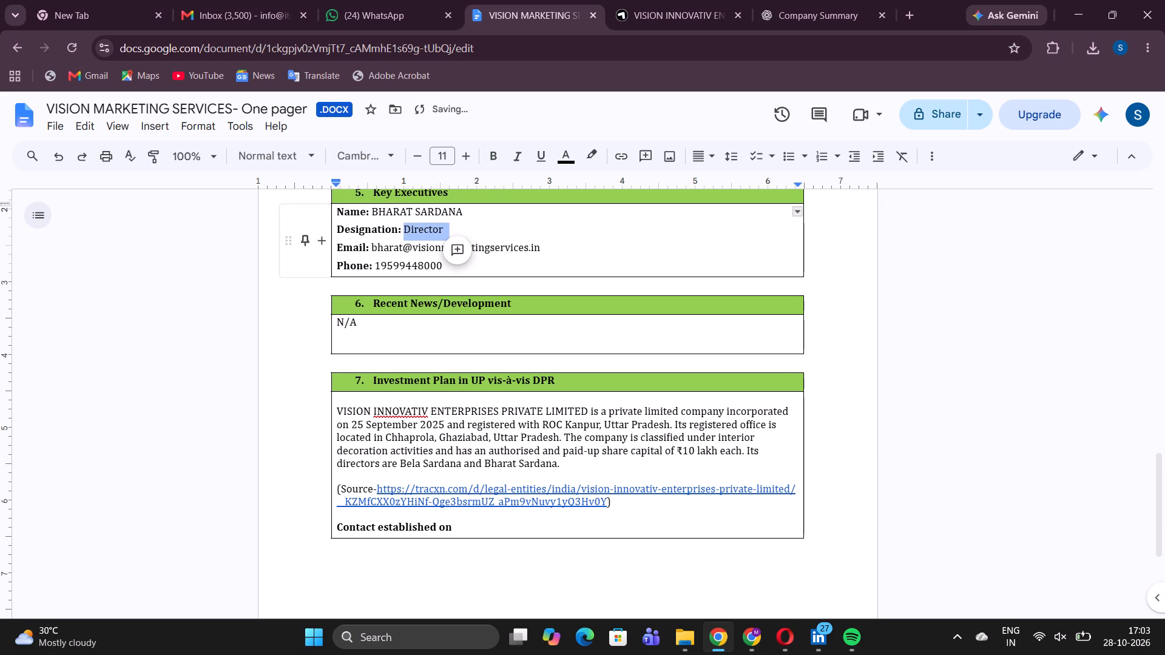
Open the spelling suggestion for the word "lenear" in the Products row of the Company Overview.
scroll(493, 246, "up", 6)
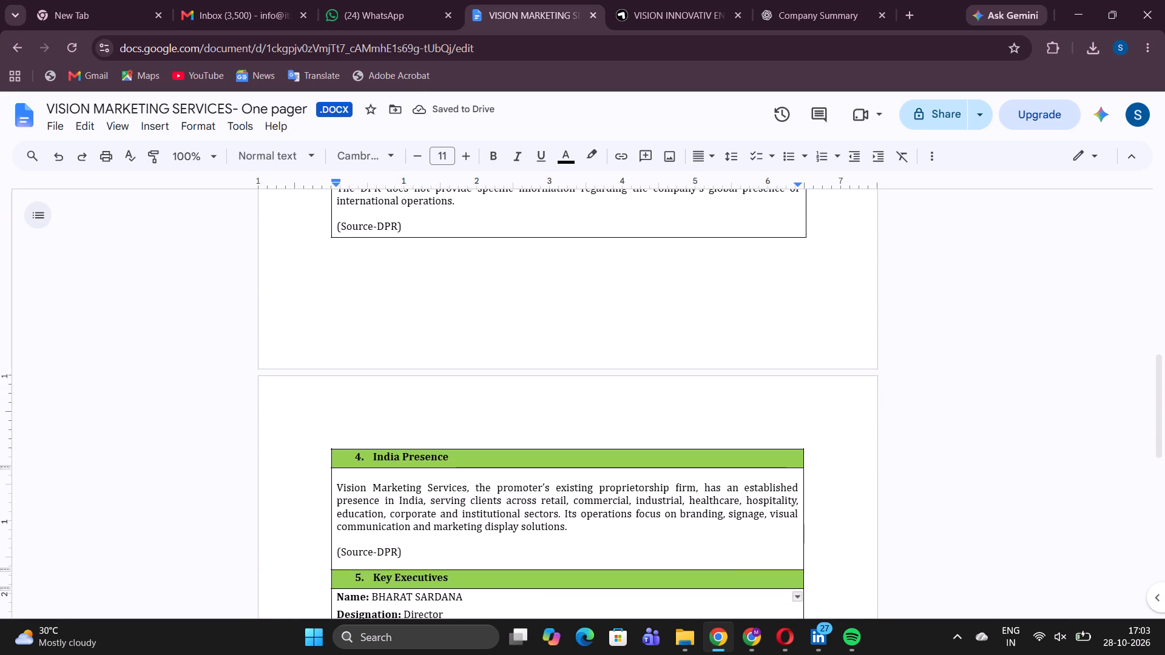
scroll(493, 246, "up", 4)
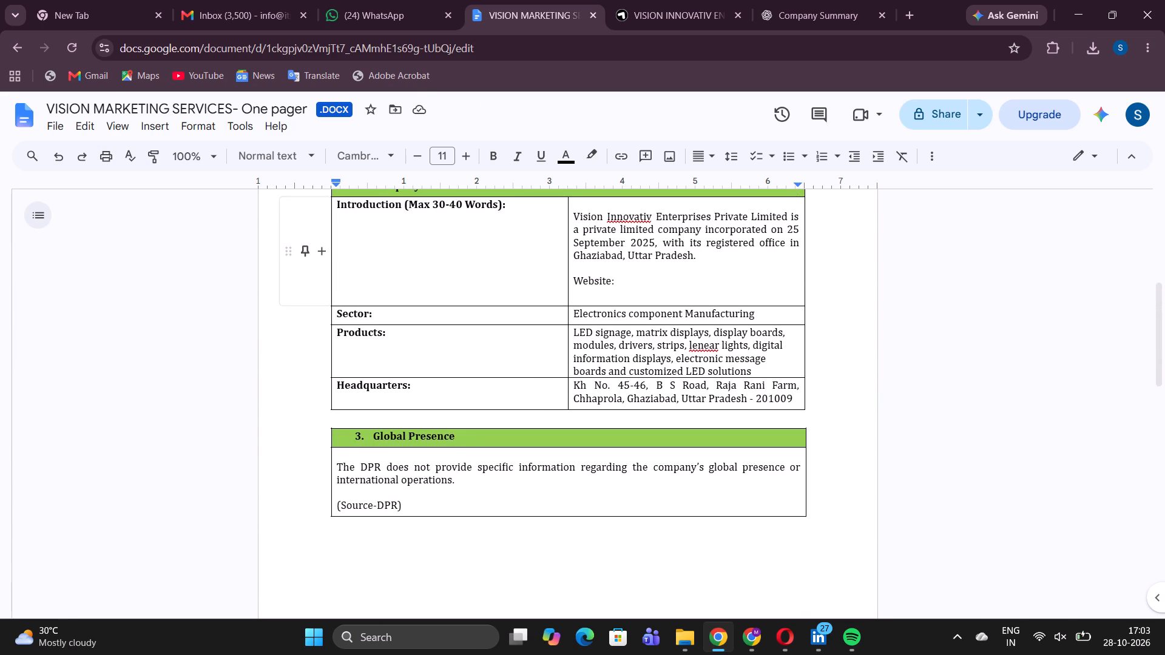
scroll(493, 246, "up", 2)
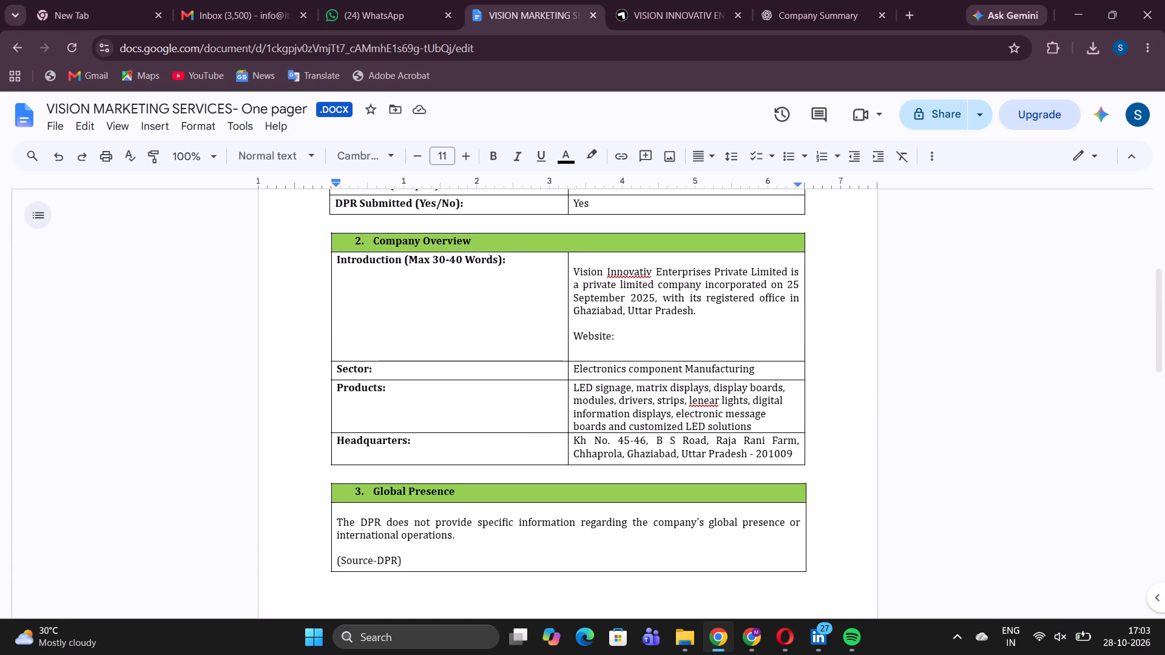
scroll(493, 246, "up", 1)
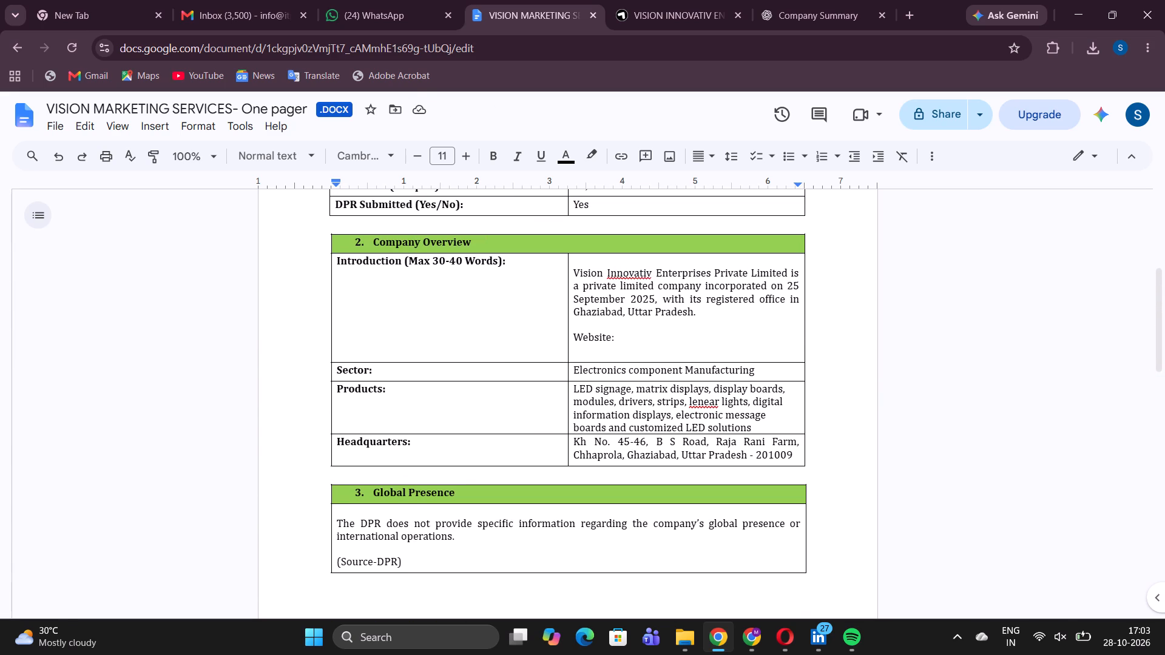
left_click(706, 402)
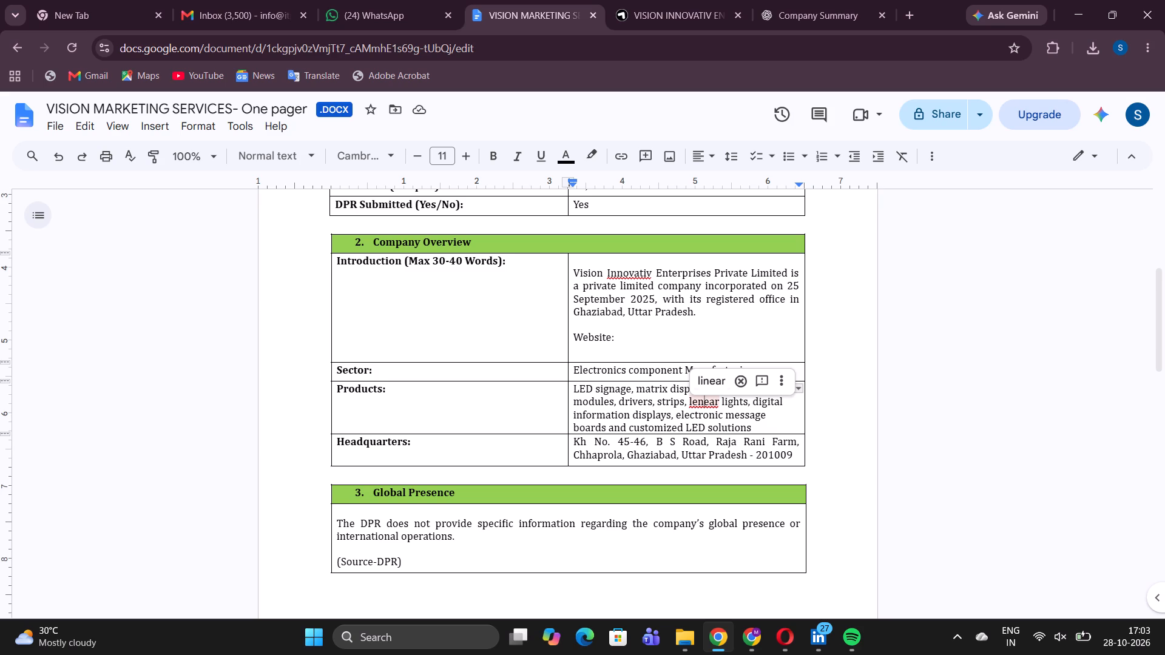
Correct the misspelled word in the Products row to the suggested "linear".
left_click(711, 379)
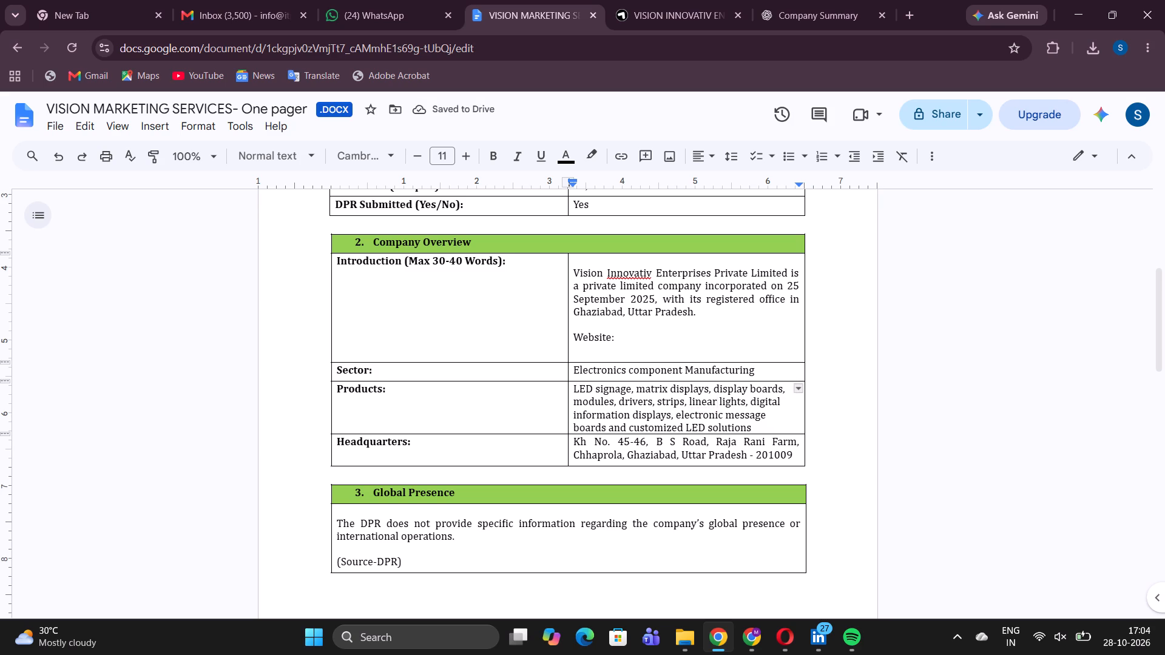
Download the VISION MARKETING SERVICES one pager as a Microsoft Word (.docx) file.
scroll(660, 400, "down", 7)
scroll(660, 400, "up", 7)
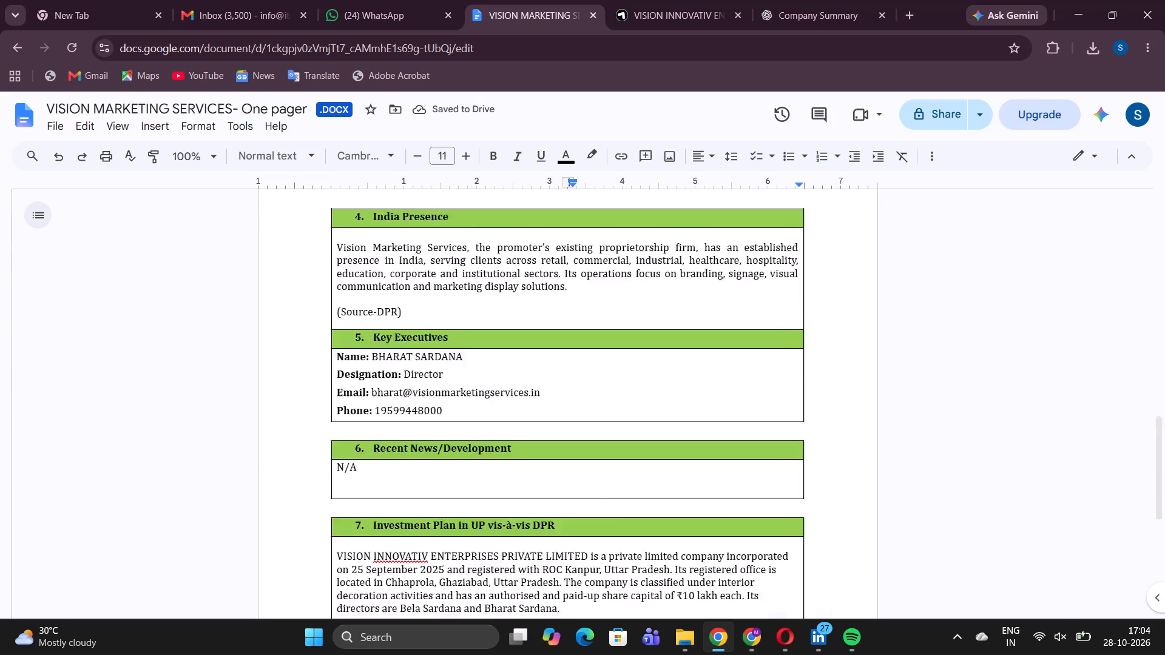
scroll(660, 400, "up", 5)
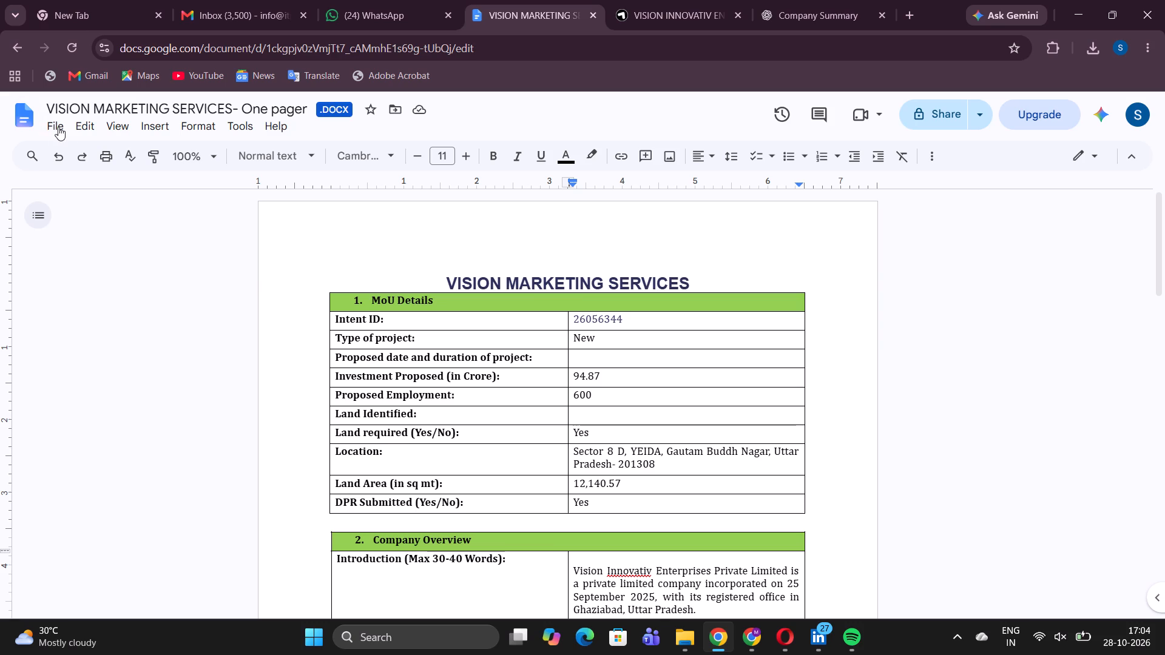
left_click(56, 124)
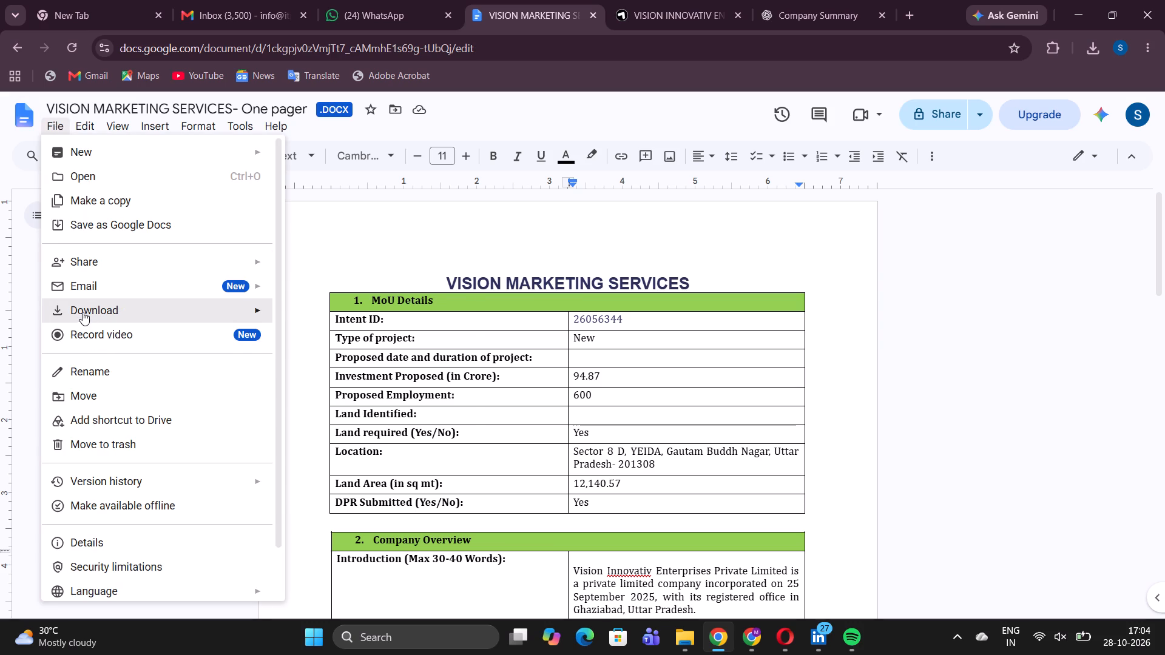
left_click(82, 310)
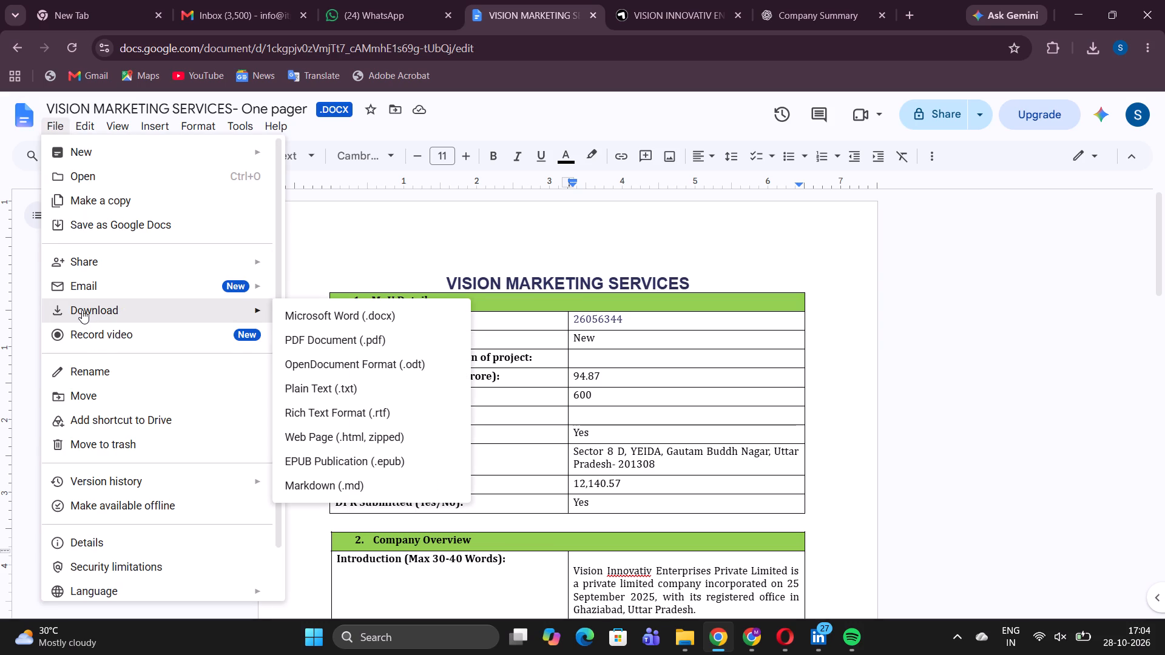
left_click(285, 318)
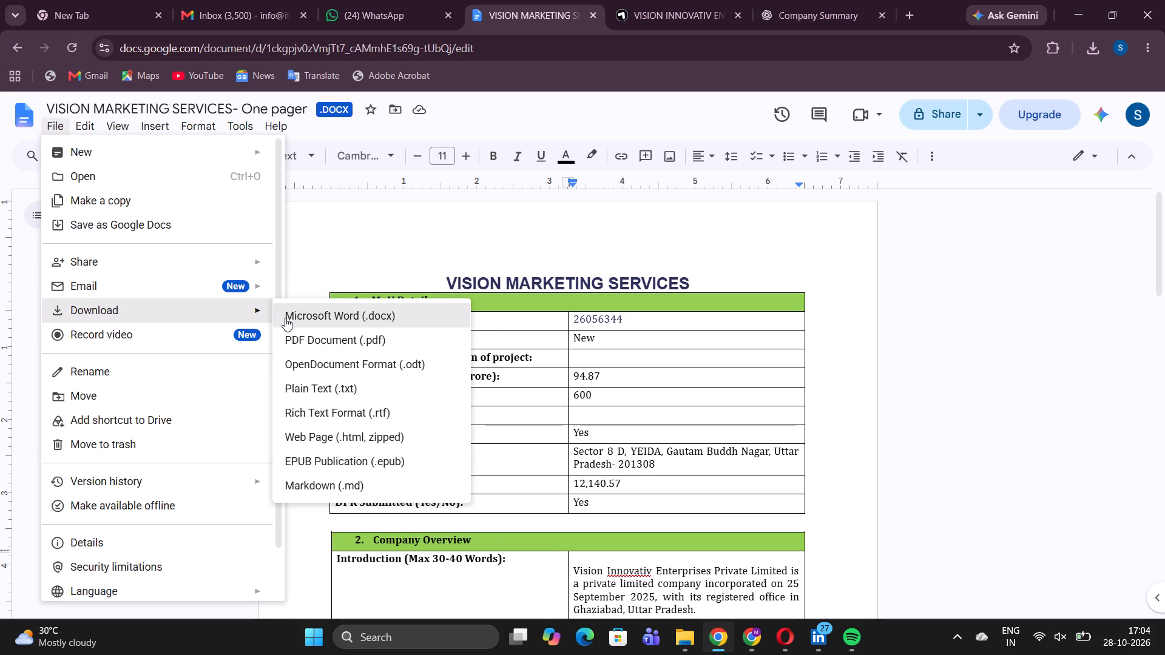
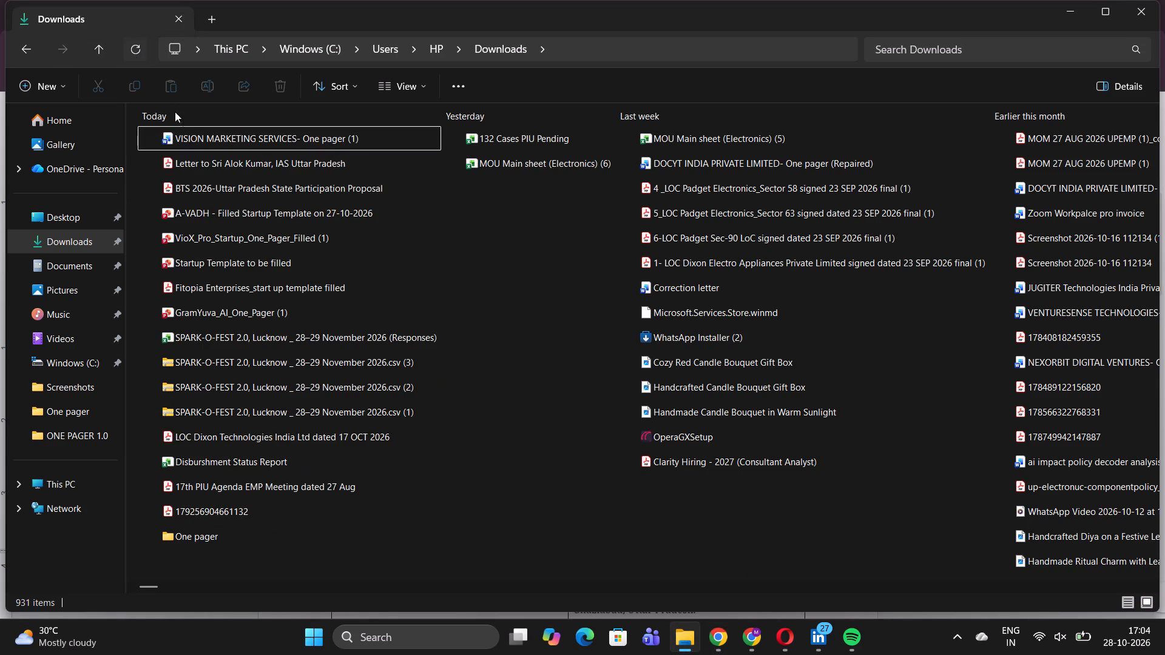
Move the "VISION MARKETING SERVICES- One pager (1)" document from Downloads into the ONE PAGER 1.0 folder.
left_click_drag(203, 134, 202, 135)
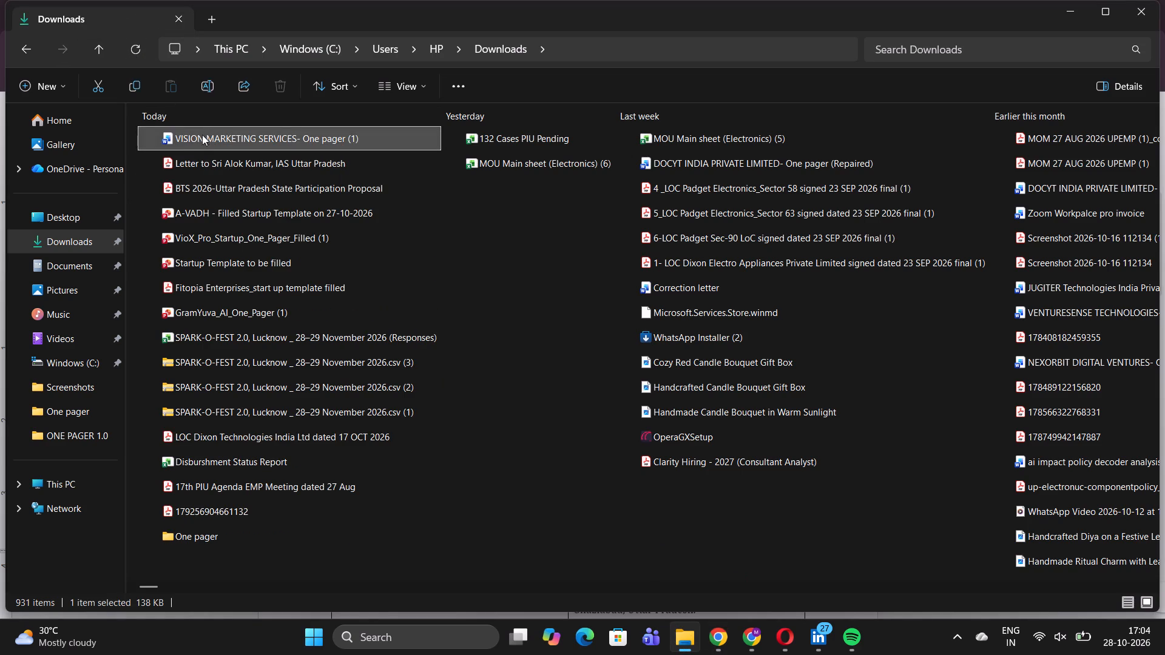
left_click_drag(202, 135, 63, 457)
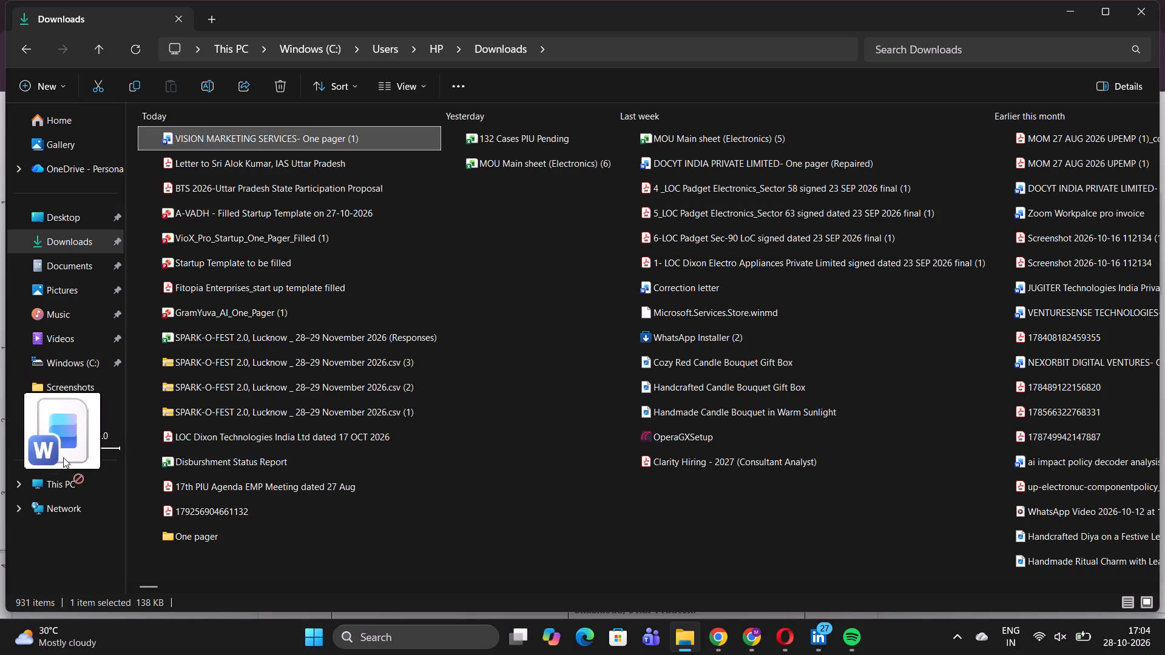
Move the downloaded VISION MARKETING SERVICES- One pager (1) file from Downloads into the One pager folder and open that folder.
left_click_drag(63, 457, 76, 408)
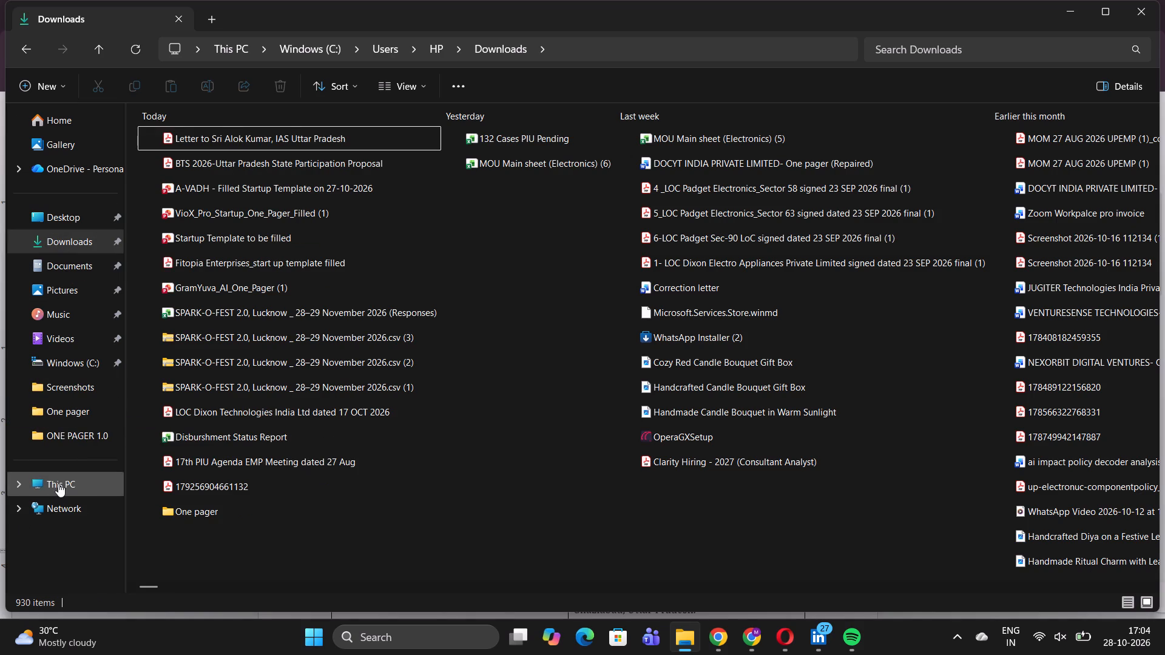
left_click(81, 401)
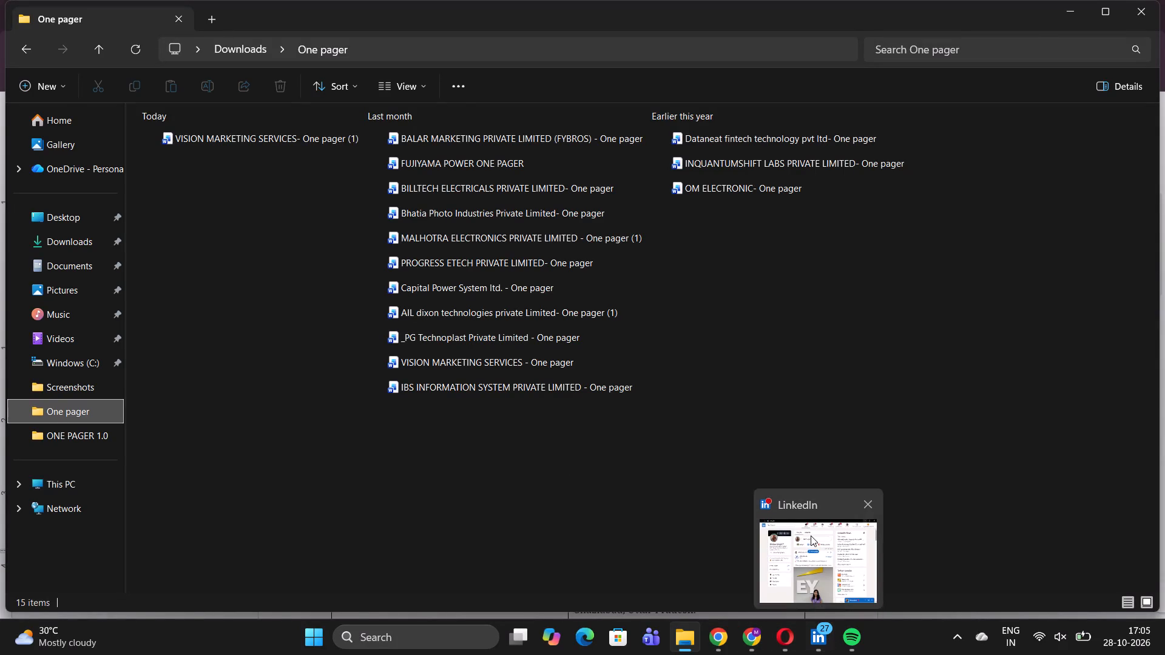
Close the LinkedIn and Spotify windows running in the background.
left_click(867, 510)
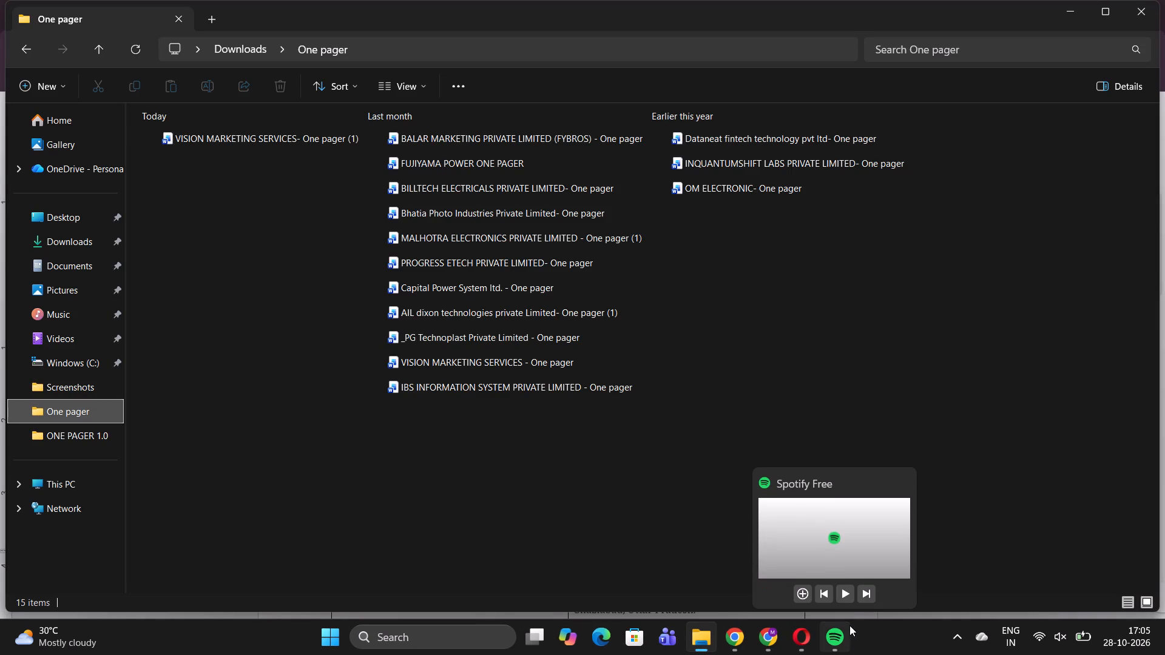
left_click(907, 491)
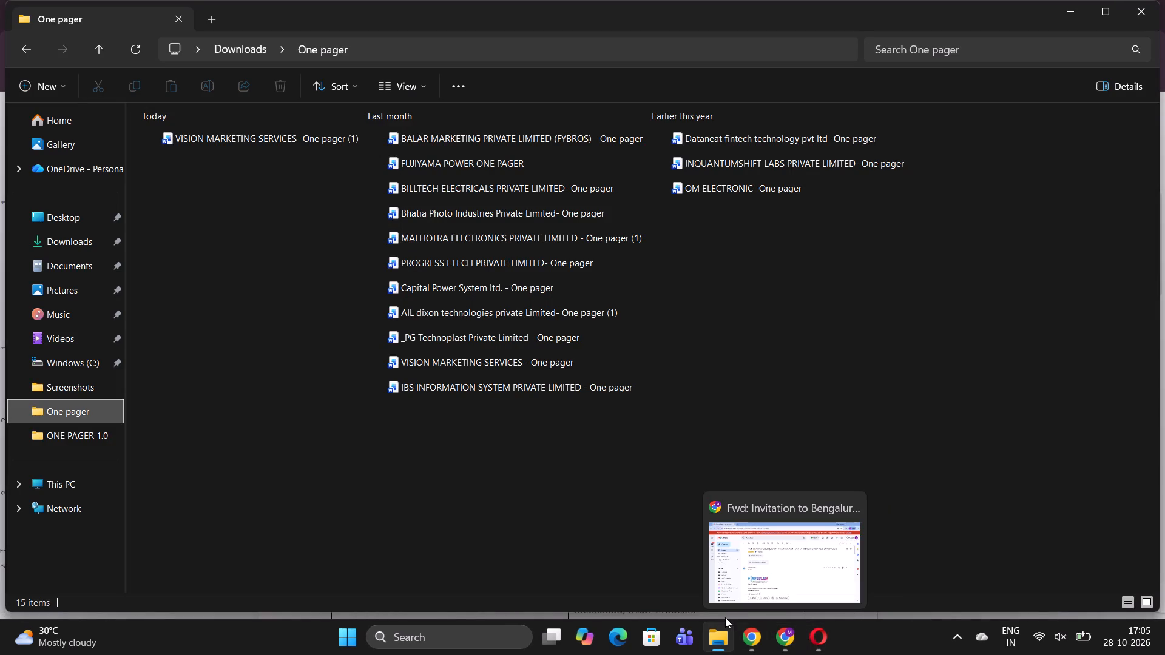
Switch to Chrome's VISION MARKETING SERVICES one pager document and dismiss the recent downloads list.
left_click(750, 633)
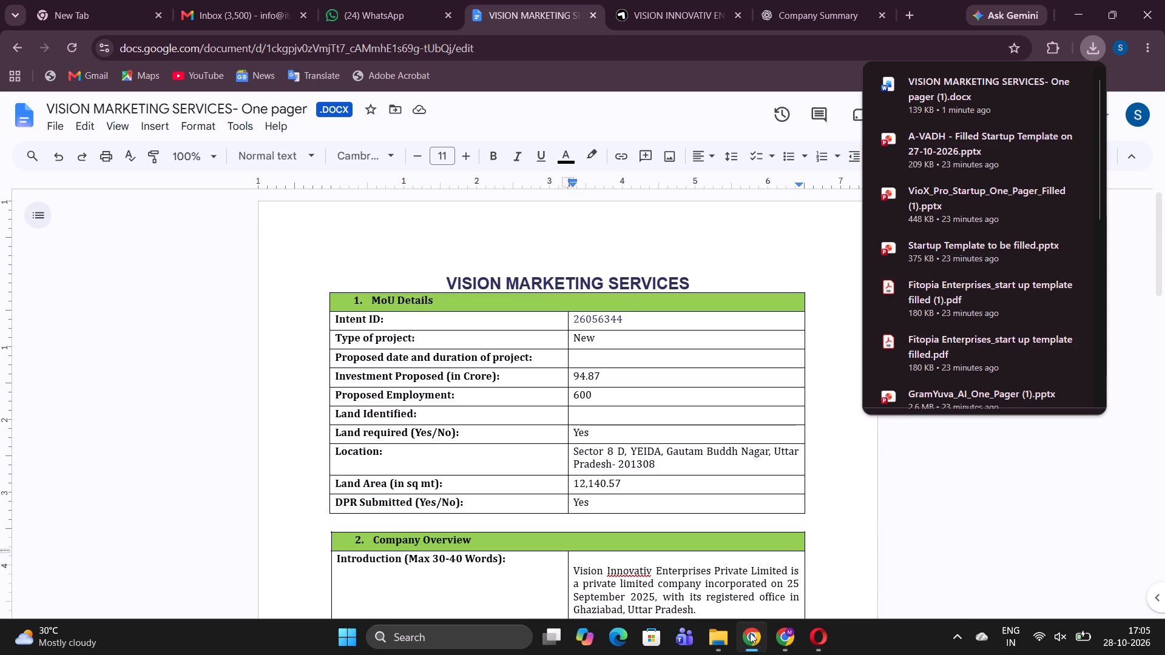
left_click(235, 534)
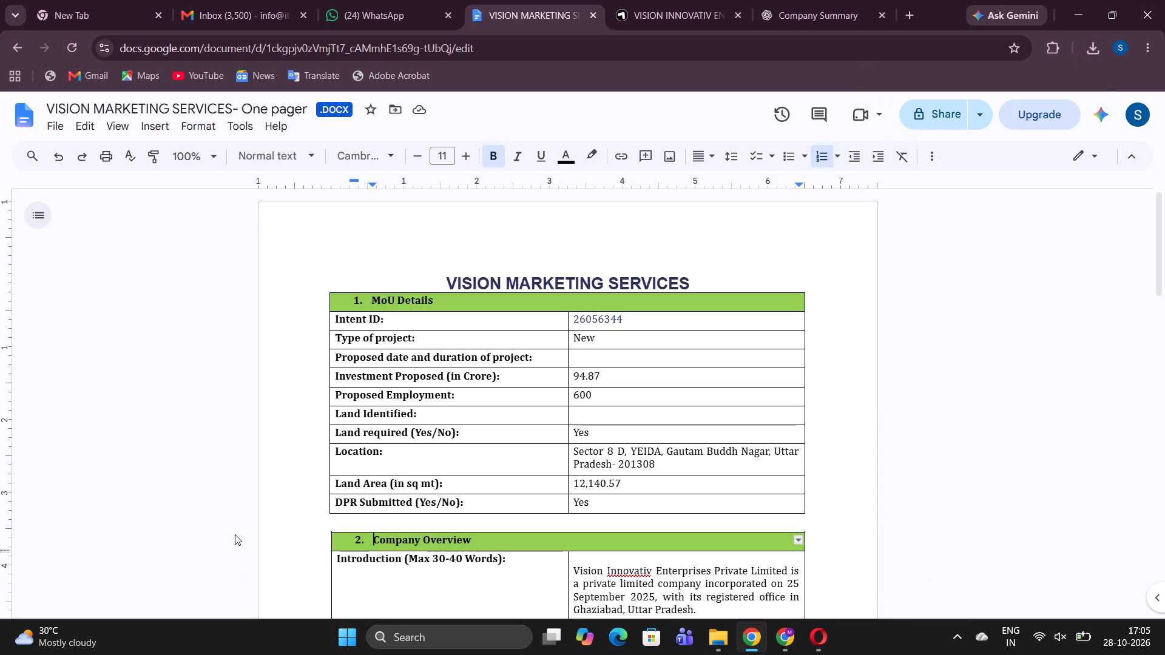